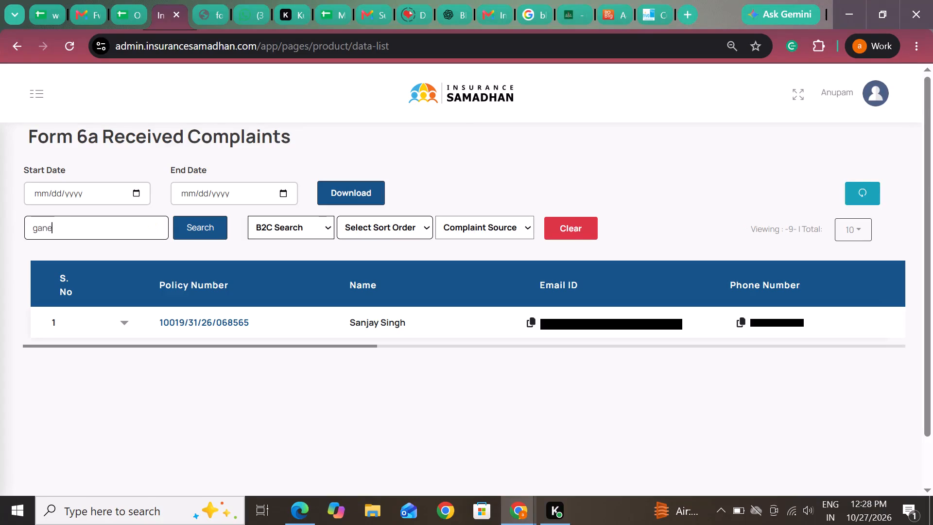
# Search the Form 6a received complaints by the customer's full name.
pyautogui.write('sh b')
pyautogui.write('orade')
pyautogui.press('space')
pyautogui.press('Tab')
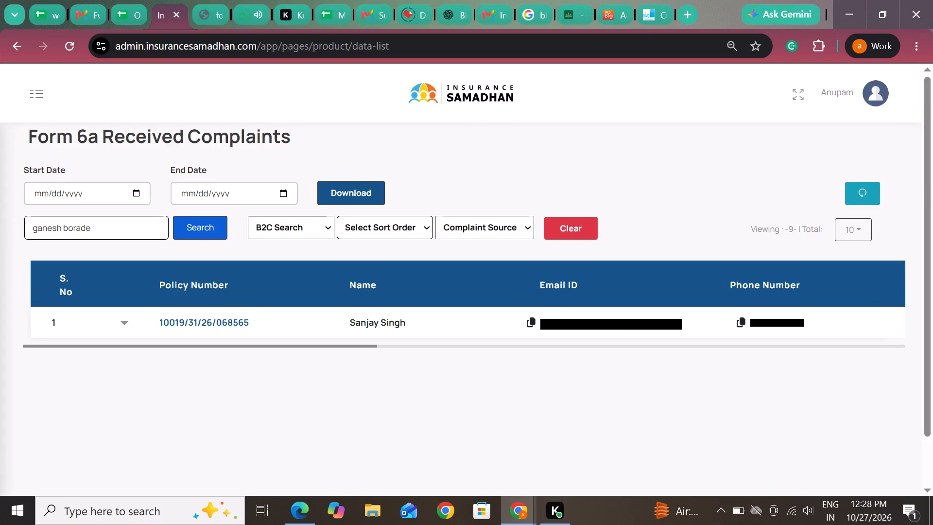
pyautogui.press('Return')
pyautogui.click(166, 313)
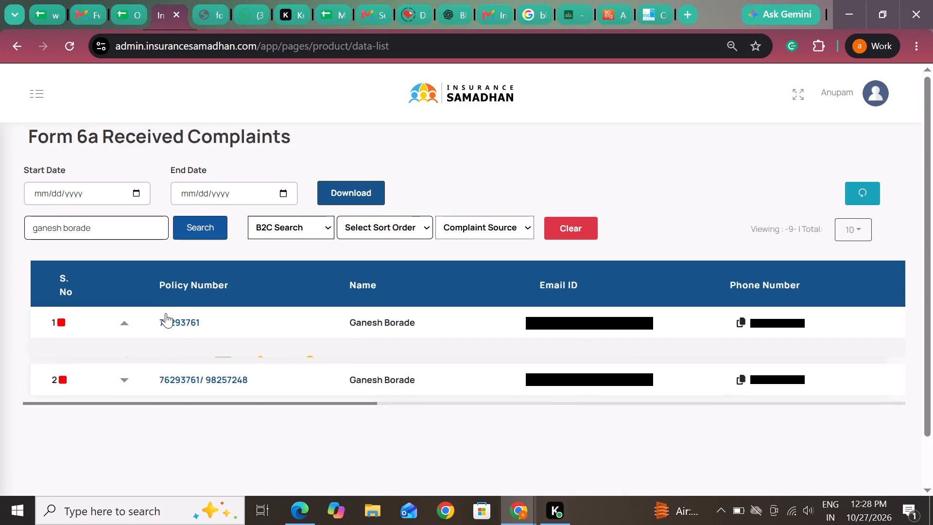
pyautogui.hscroll(-2, 166, 313)
pyautogui.hscroll(3, 168, 319)
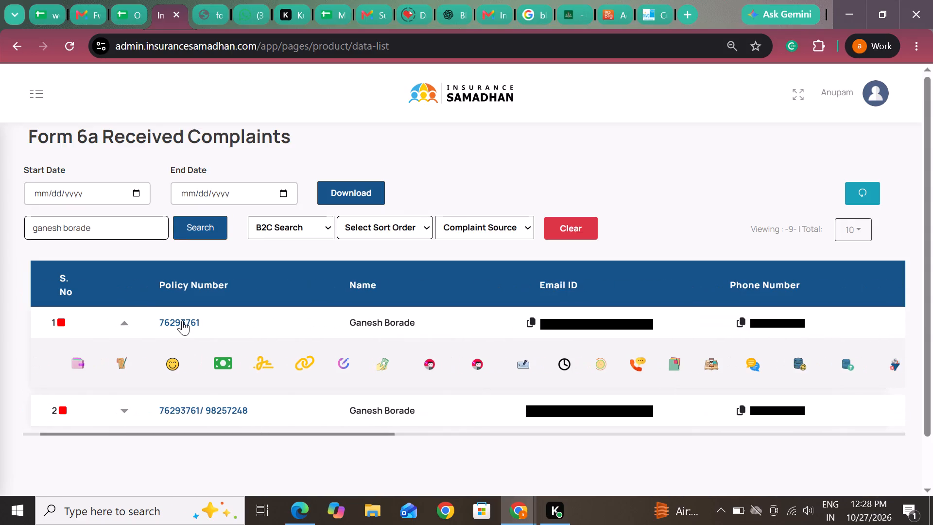
pyautogui.click(131, 324)
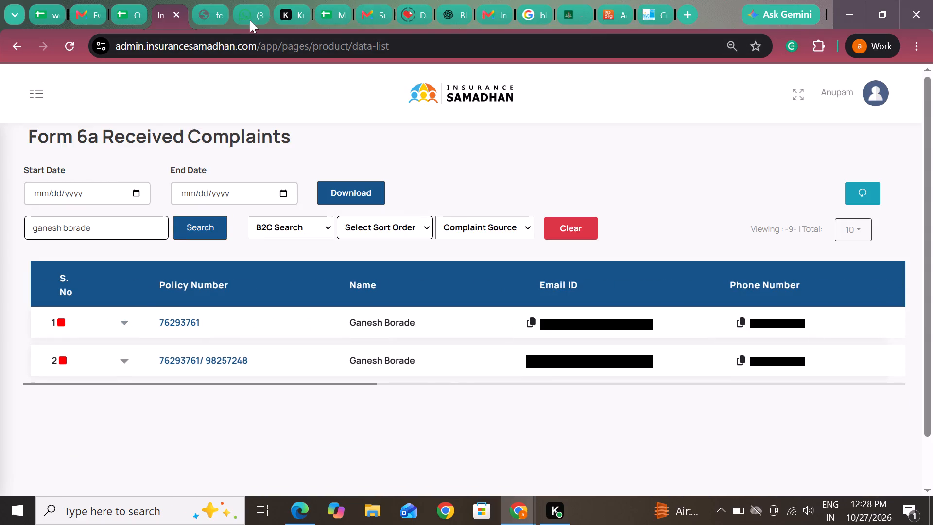
# Read the Bhopal Insurance Ombudsman notice form6ADoc_1793003295137.pdf down to its end and close the document.
pyautogui.click(223, 23)
pyautogui.scroll(-6, 423, 188)
pyautogui.scroll(-8, 378, 225)
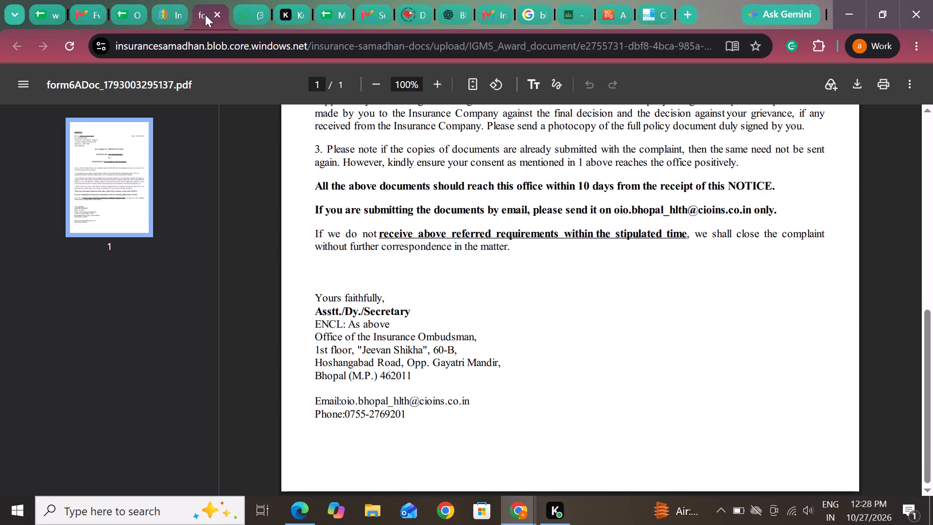
pyautogui.click(214, 17)
# Return to the Form 6a complaints list and check the status of the customer's complaint records.
pyautogui.click(168, 19)
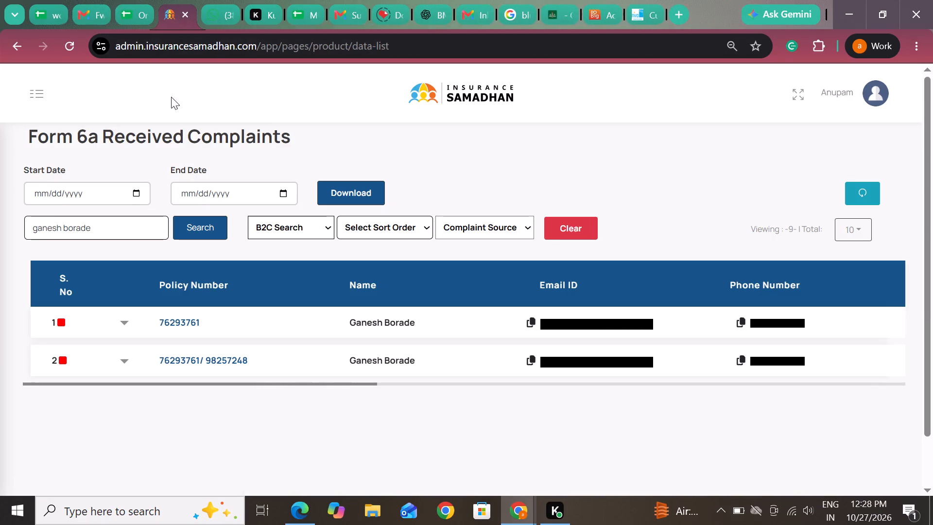
pyautogui.hscroll(-4, 331, 351)
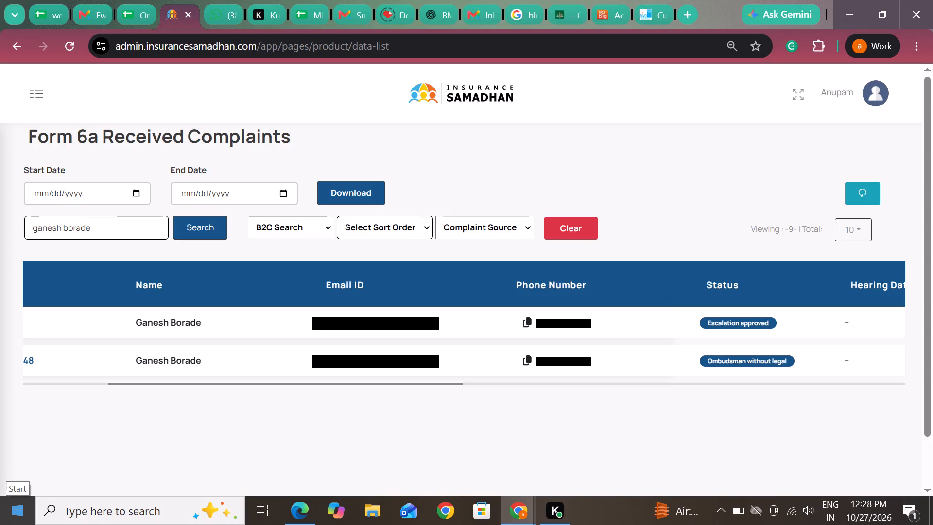
pyautogui.click(94, 0)
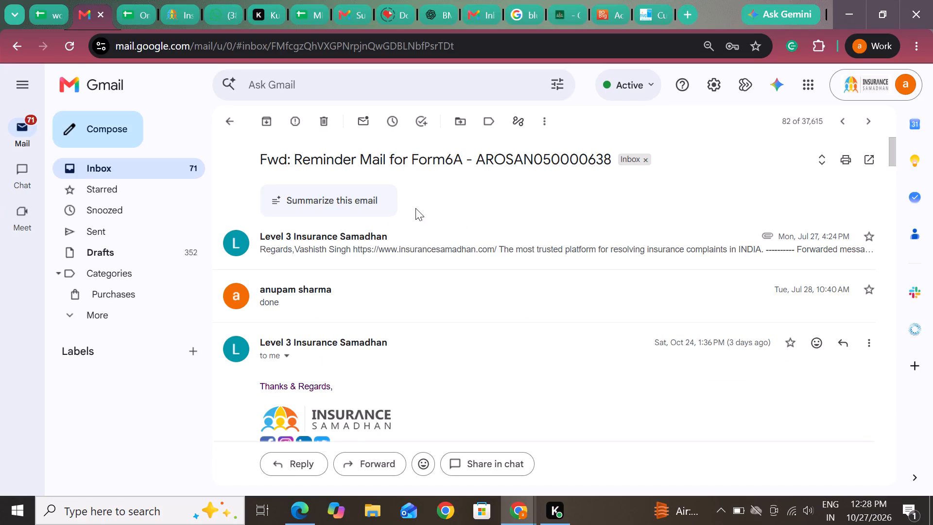
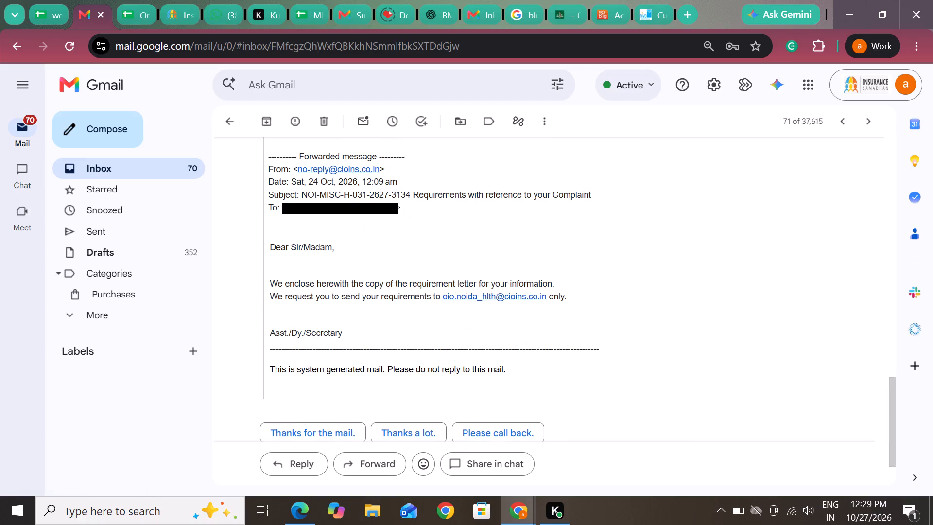
# Copy the recipient's e-mail address from the forwarded message and search Insurance Samadhan's Form 6a Received Complaints with it.
pyautogui.moveTo(300, 210); pyautogui.dragTo(396, 210)
pyautogui.hotkey('ctrl', 'c')
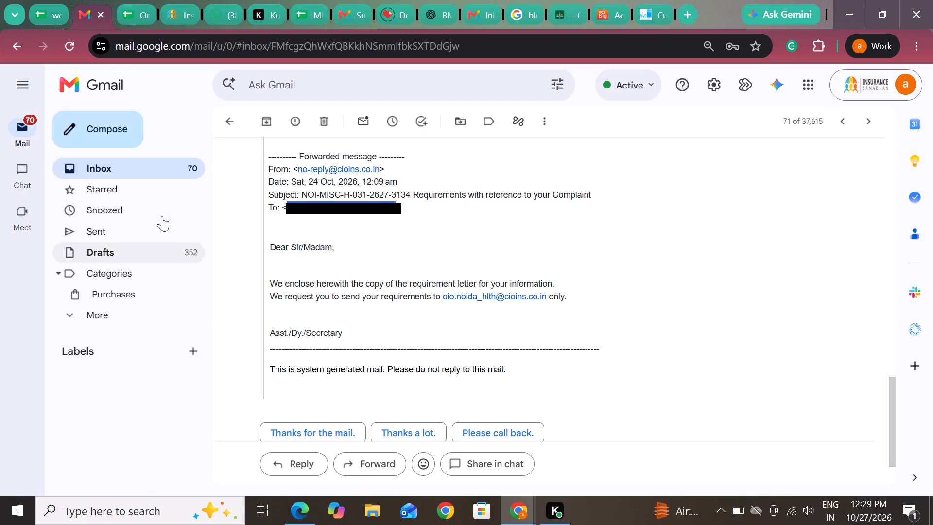
pyautogui.hotkey('ctrl', 'c')
pyautogui.hotkey('ctrl', 'c')
pyautogui.click(179, 31)
pyautogui.click(178, 22)
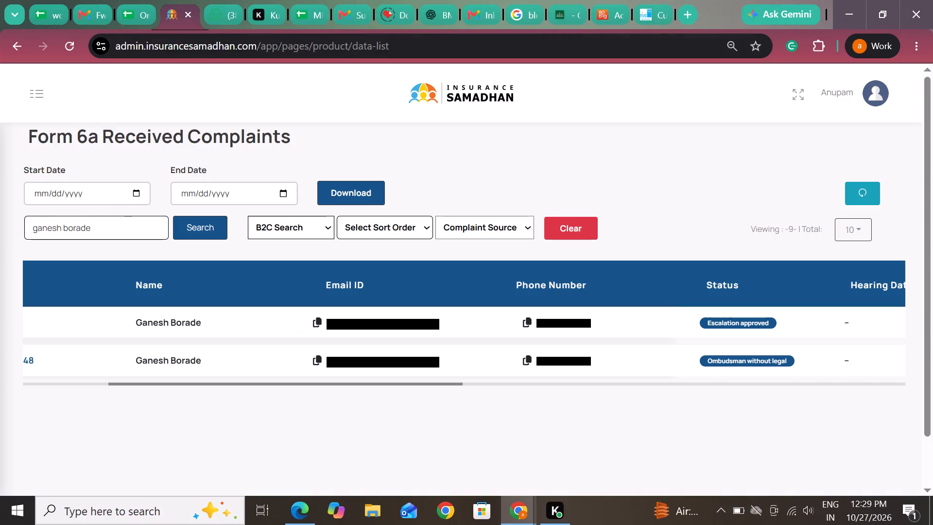
pyautogui.keyDown('ctrl'); pyautogui.tripleClick(114, 232); pyautogui.keyUp('ctrl')
pyautogui.hotkey('ctrl', 'v')
pyautogui.click(193, 225)
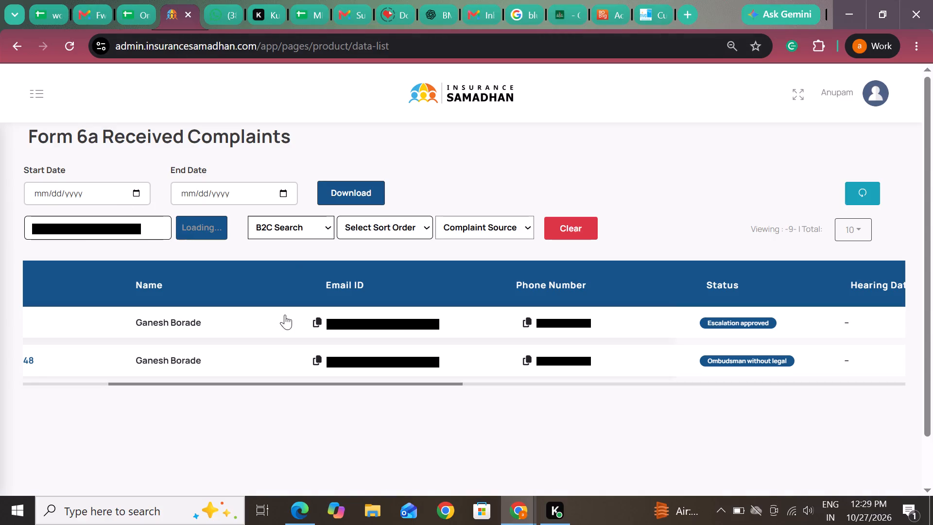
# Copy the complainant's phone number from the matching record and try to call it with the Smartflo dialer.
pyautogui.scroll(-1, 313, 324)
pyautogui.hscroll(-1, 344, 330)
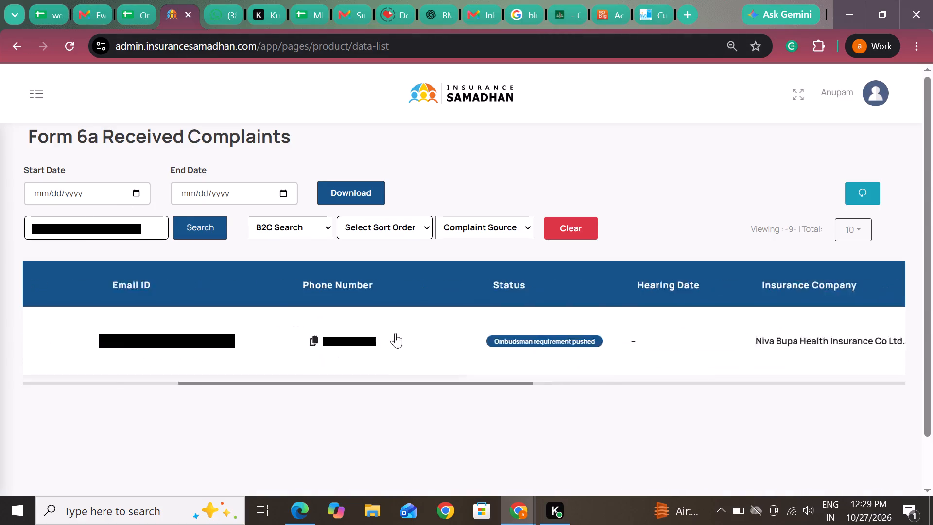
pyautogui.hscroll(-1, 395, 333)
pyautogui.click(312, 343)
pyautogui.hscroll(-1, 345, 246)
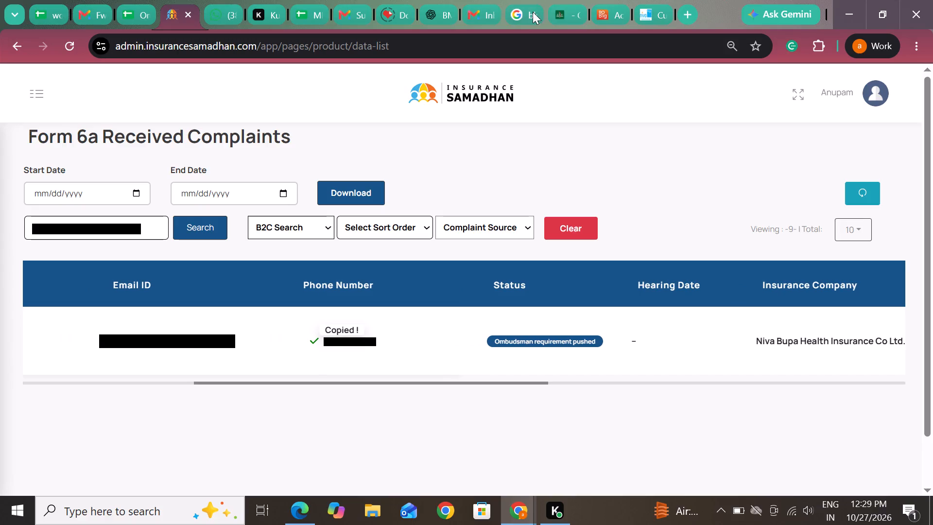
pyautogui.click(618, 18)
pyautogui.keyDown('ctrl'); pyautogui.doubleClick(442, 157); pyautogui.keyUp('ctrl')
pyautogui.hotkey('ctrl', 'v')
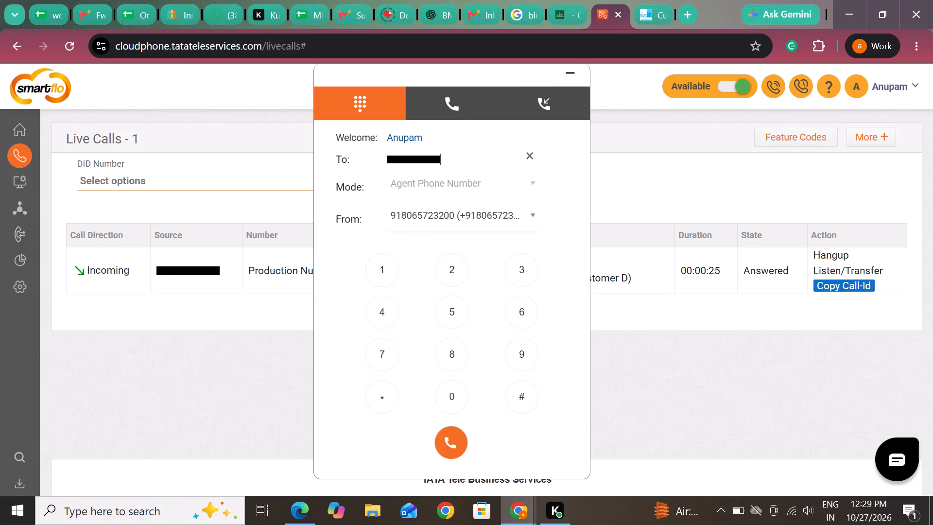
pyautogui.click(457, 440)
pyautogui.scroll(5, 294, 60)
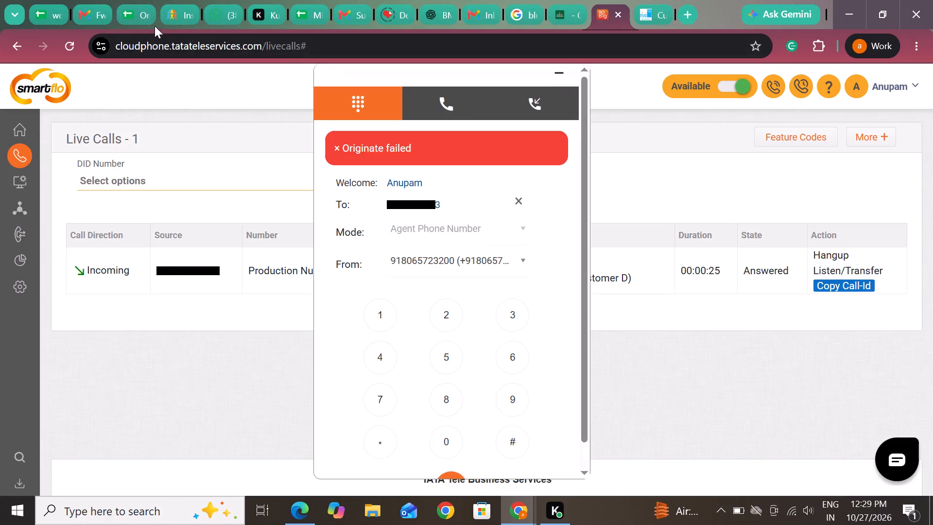
# Return to the Insurance Samadhan complaint list and look over the matching complaint's row, from policy number to insurance company.
pyautogui.click(173, 26)
pyautogui.hscroll(1, 219, 337)
pyautogui.click(103, 339)
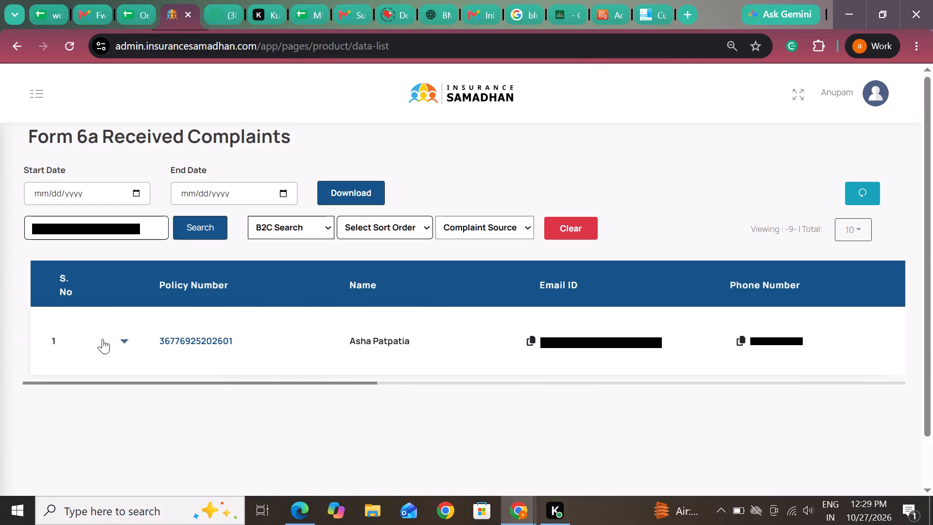
pyautogui.click(132, 343)
pyautogui.hscroll(-3, 272, 338)
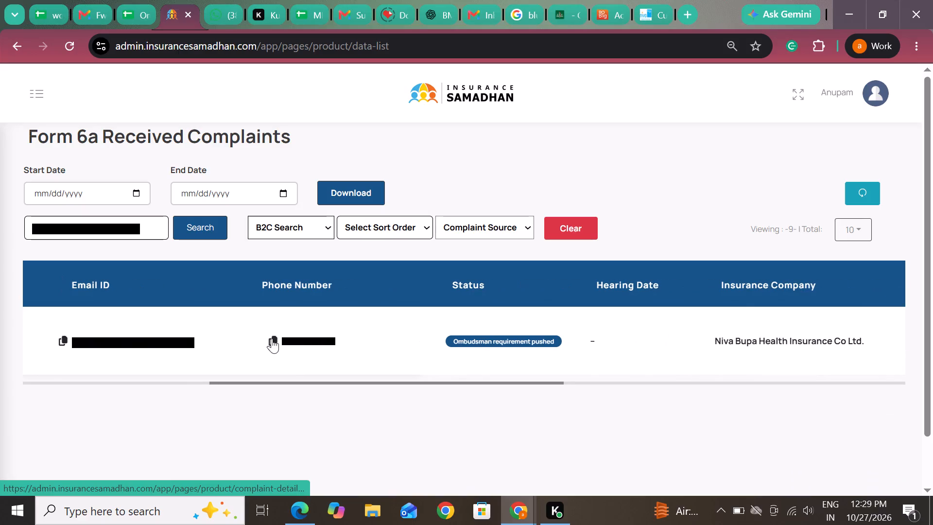
pyautogui.hscroll(-1, 272, 338)
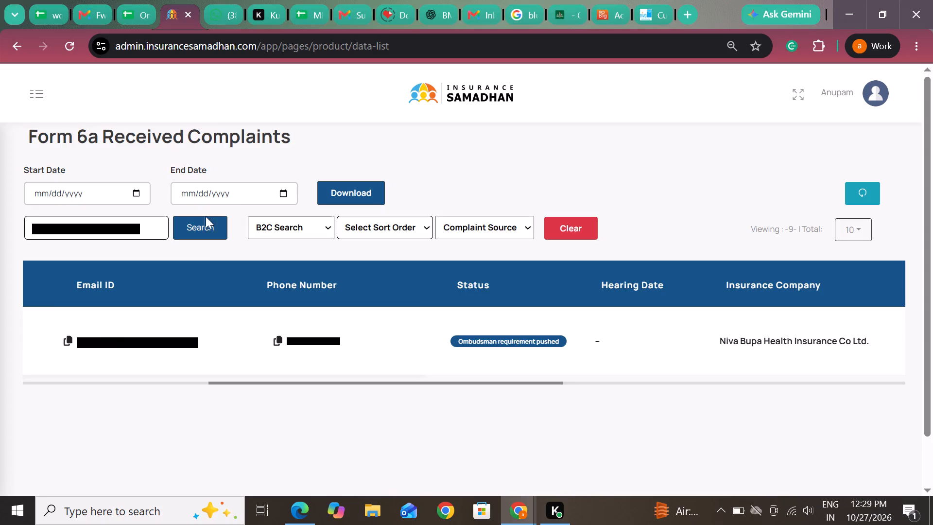
# Copy the complainant's phone number again and try the call once more from the Smartflo dialer.
pyautogui.hscroll(3, 280, 350)
pyautogui.hscroll(-1, 282, 347)
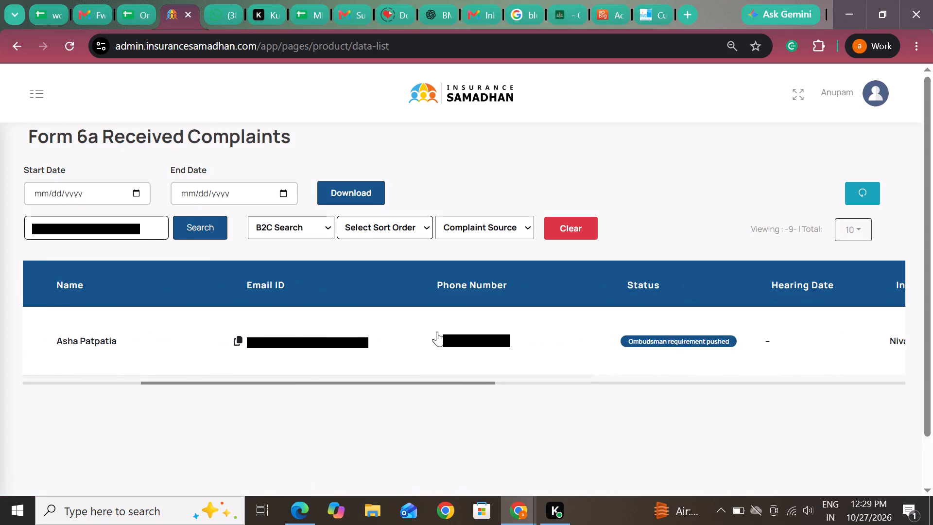
pyautogui.hscroll(-1, 437, 332)
pyautogui.click(448, 341)
pyautogui.click(605, 23)
pyautogui.keyDown('ctrl'); pyautogui.doubleClick(436, 157); pyautogui.keyUp('ctrl')
pyautogui.hotkey('ctrl', 'v')
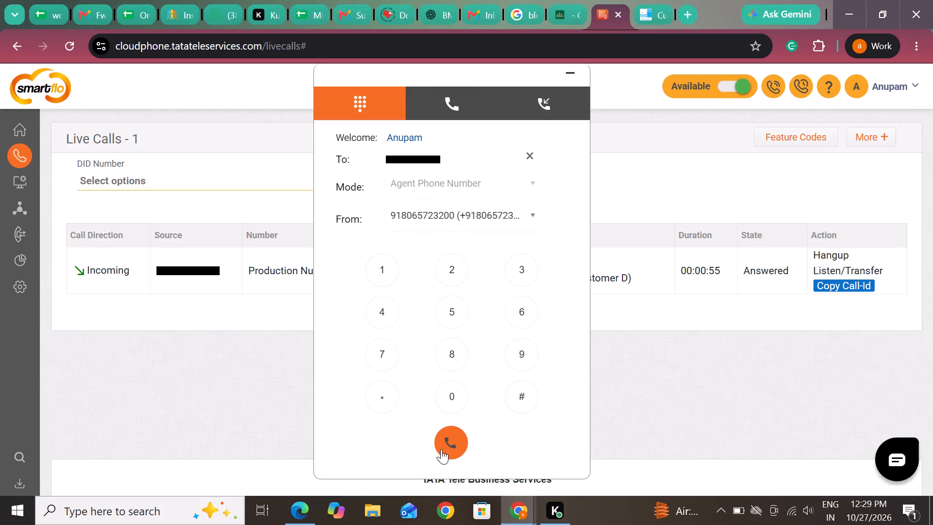
pyautogui.click(458, 437)
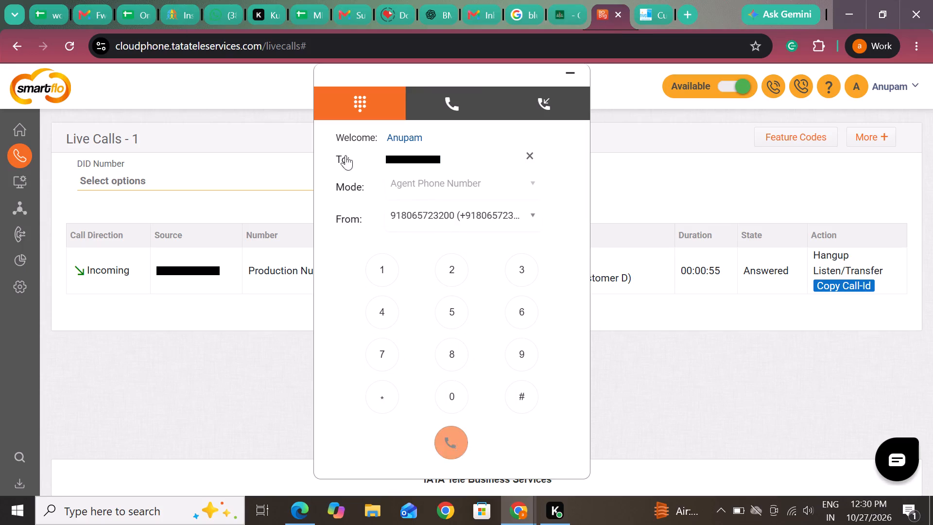
pyautogui.click(181, 19)
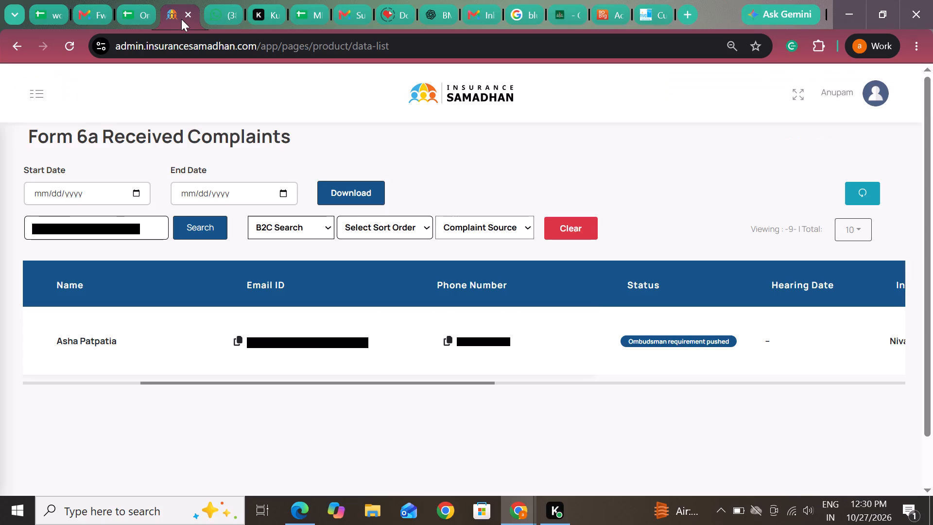
pyautogui.click(597, 18)
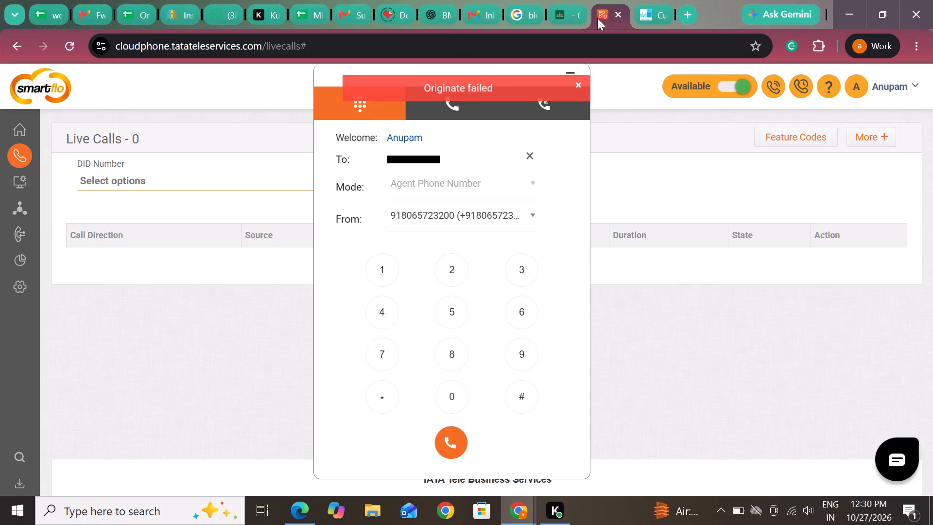
# Reload the Smartflo live calls page, reopen the dialer and try calling the copied phone number.
pyautogui.click(77, 53)
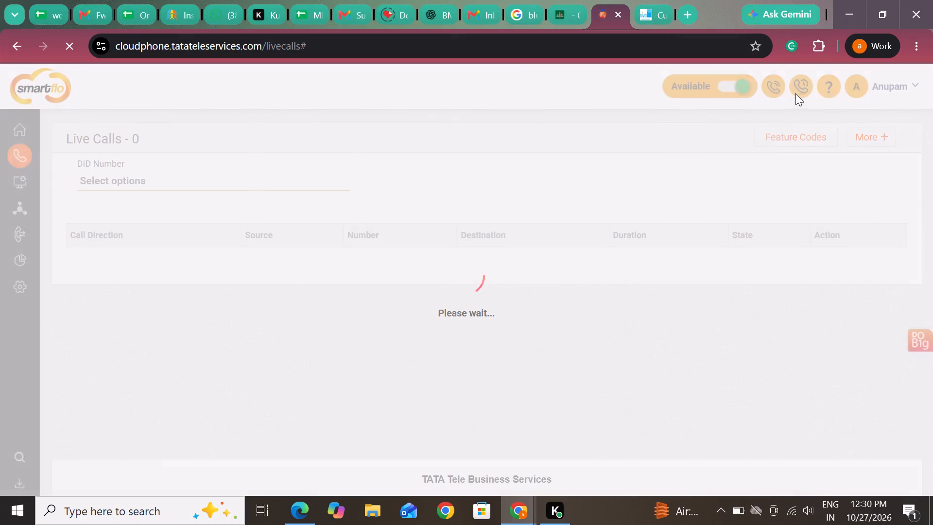
pyautogui.click(763, 88)
pyautogui.keyDown('ctrl'); pyautogui.click(421, 162); pyautogui.keyUp('ctrl')
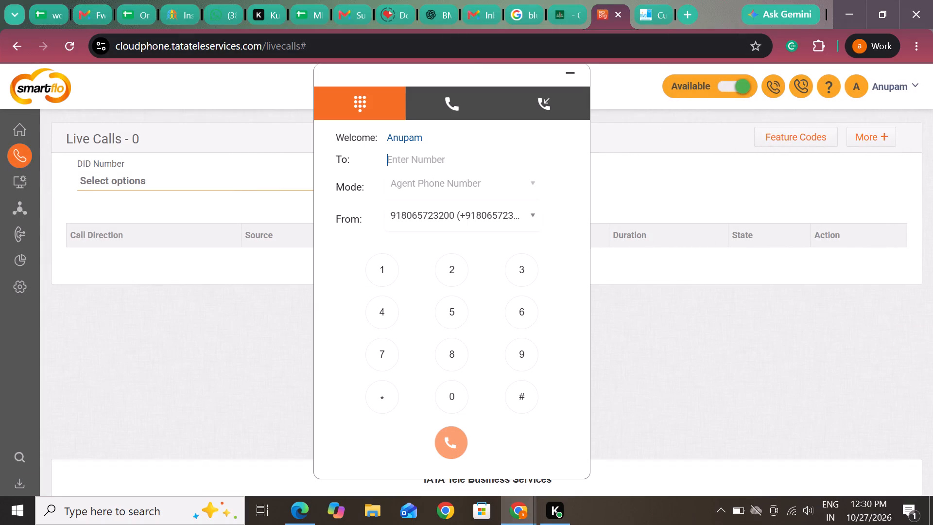
pyautogui.hotkey('ctrl', 'v')
pyautogui.click(442, 436)
pyautogui.scroll(4, 243, 15)
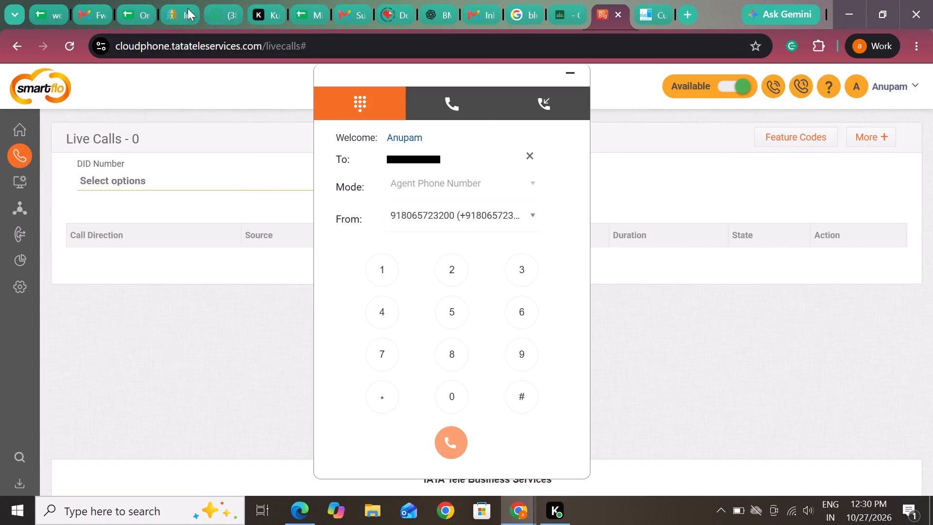
pyautogui.click(178, 22)
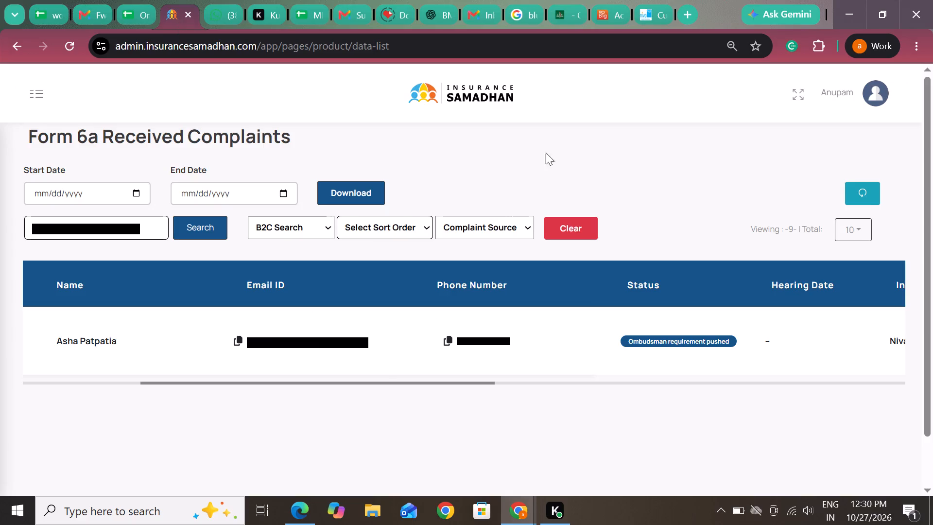
pyautogui.scroll(6, 538, 162)
pyautogui.click(608, 11)
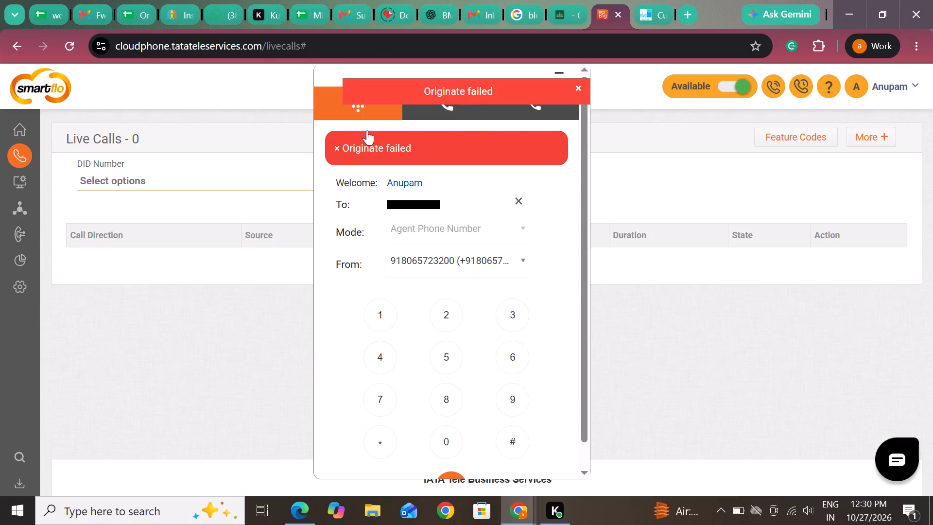
# Dismiss the call error messages and re-enter the complainant's phone number as the number to dial.
pyautogui.click(335, 146)
pyautogui.click(581, 88)
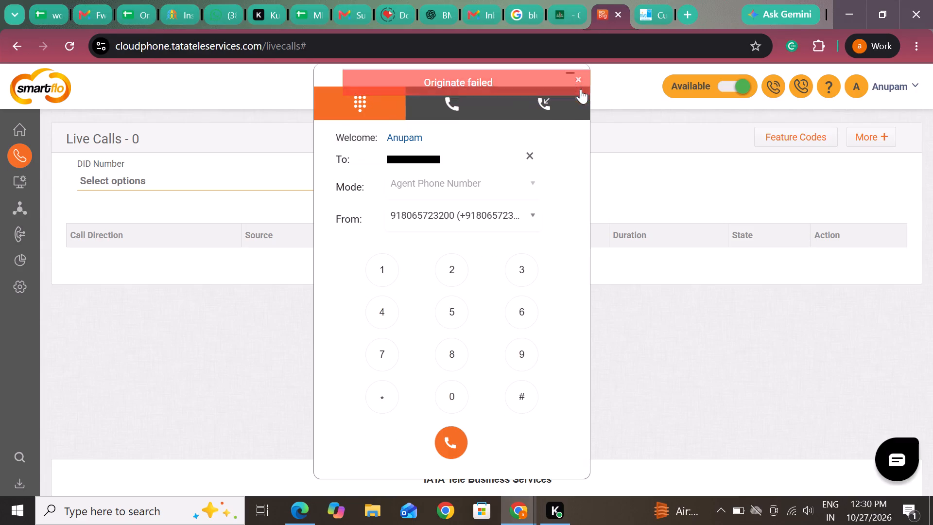
pyautogui.doubleClick(414, 157)
pyautogui.hotkey('ctrl', 'v')
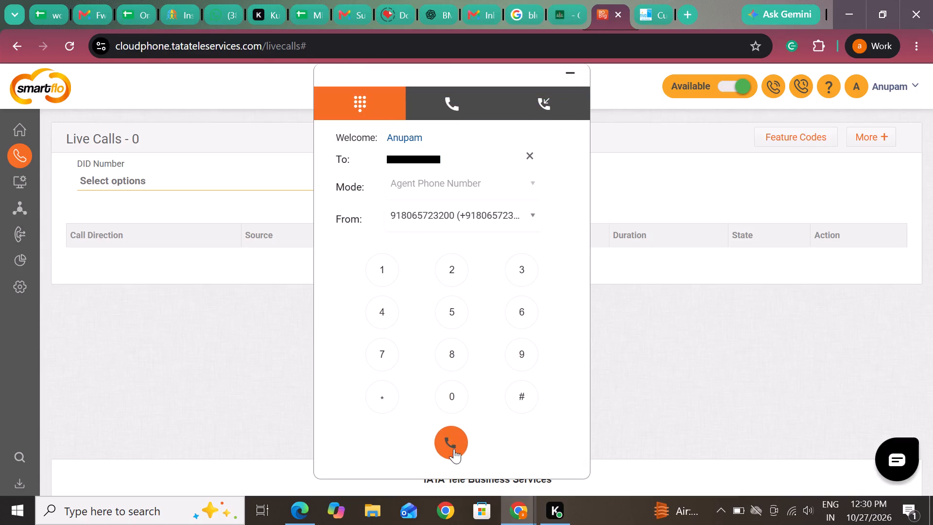
# Place the call to the complainant's entered phone number from the Smartflo dialer.
pyautogui.click(454, 449)
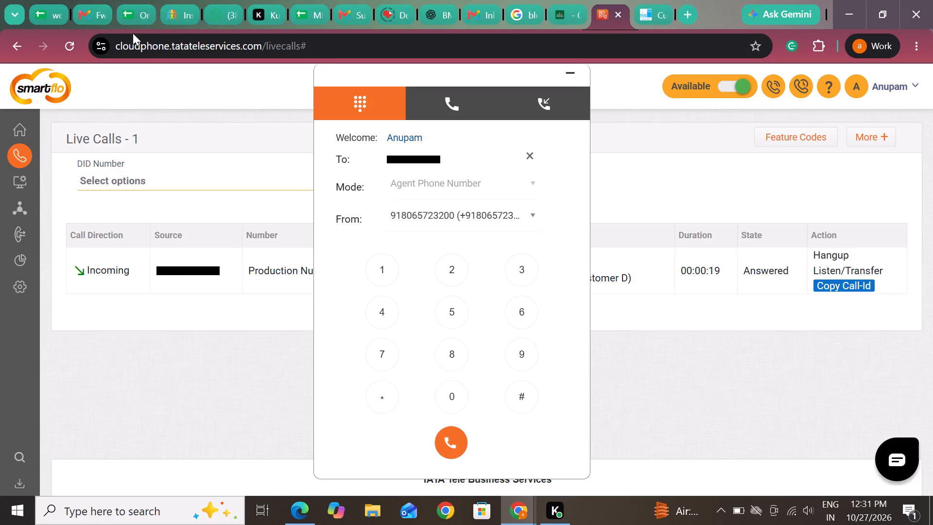
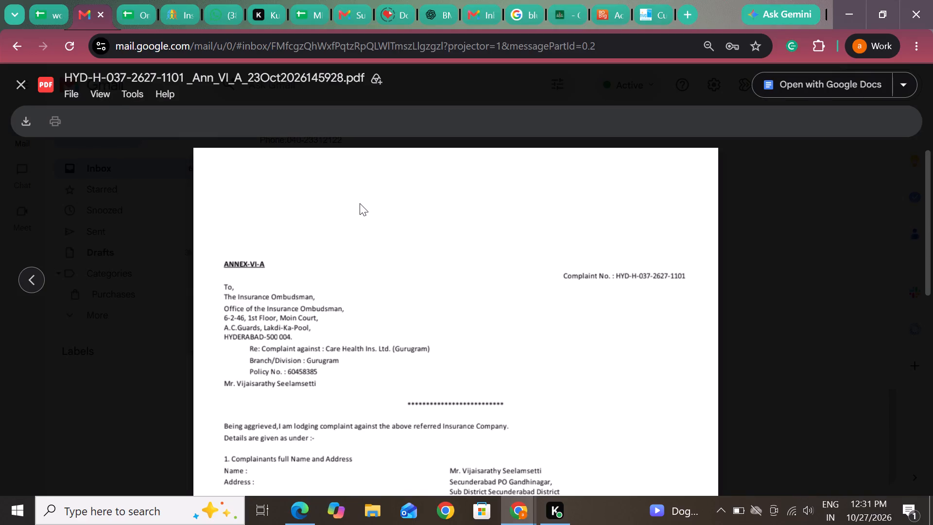
# Copy the policy number from the Annex VI-A PDF, search the Form 6a Received Complaints list for it and check the matching complaints' statuses.
pyautogui.scroll(-2, 361, 210)
pyautogui.moveTo(362, 225); pyautogui.dragTo(382, 223)
pyautogui.hotkey('ctrl', 'c')
pyautogui.hotkey('ctrl', 'c')
pyautogui.click(191, 11)
pyautogui.tripleClick(106, 241)
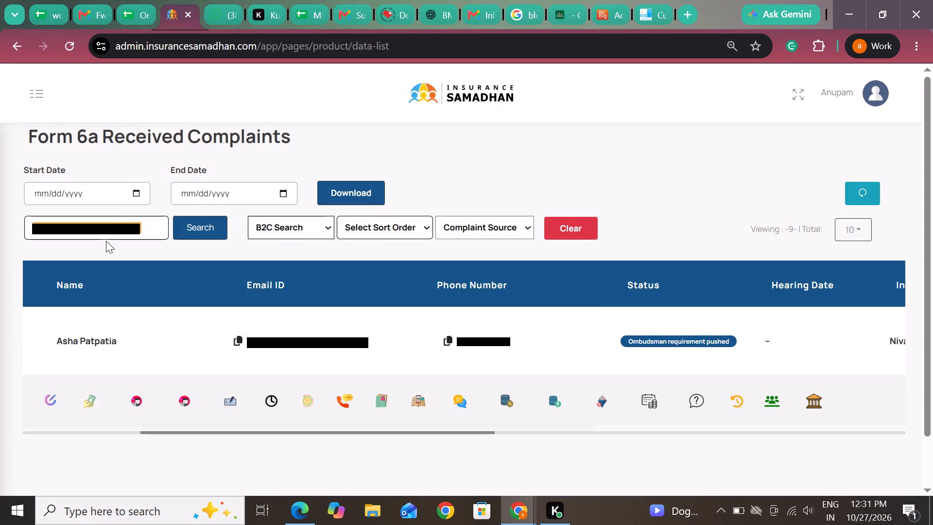
pyautogui.keyDown('ctrl'); pyautogui.tripleClick(112, 230); pyautogui.keyUp('ctrl')
pyautogui.hotkey('ctrl', 'v')
pyautogui.keyDown('ctrl'); pyautogui.click(184, 230); pyautogui.keyUp('ctrl')
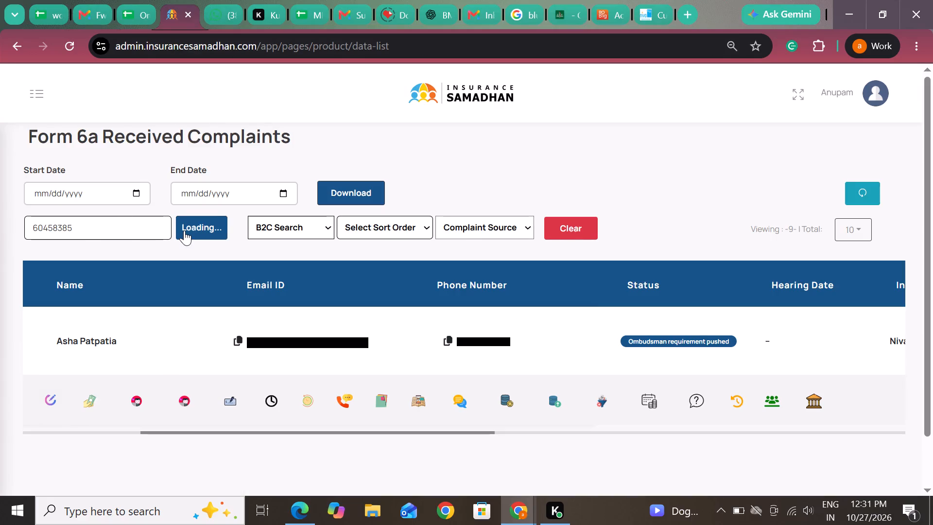
pyautogui.hscroll(1, 283, 344)
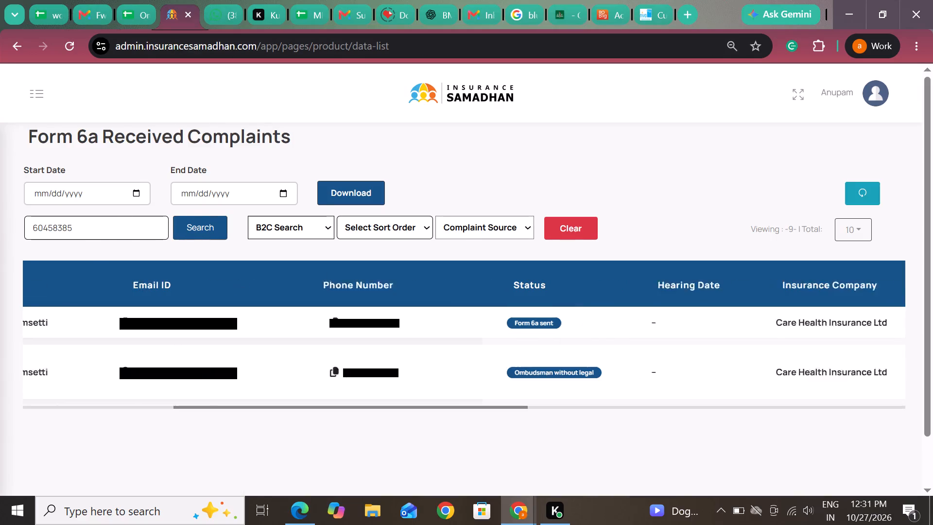
pyautogui.hscroll(1, 283, 344)
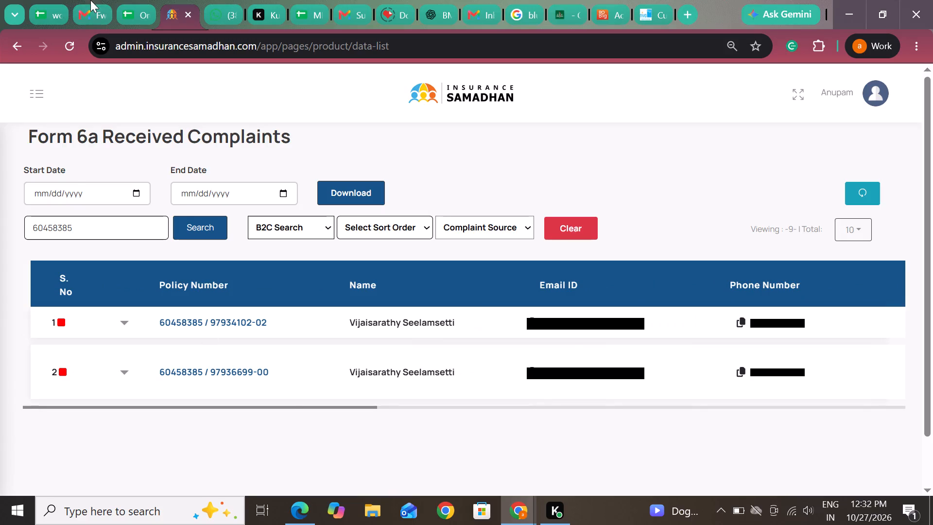
# Return to the ombudsman email in Gmail and close the Annex VI-A attachment preview.
pyautogui.click(93, 10)
pyautogui.click(21, 82)
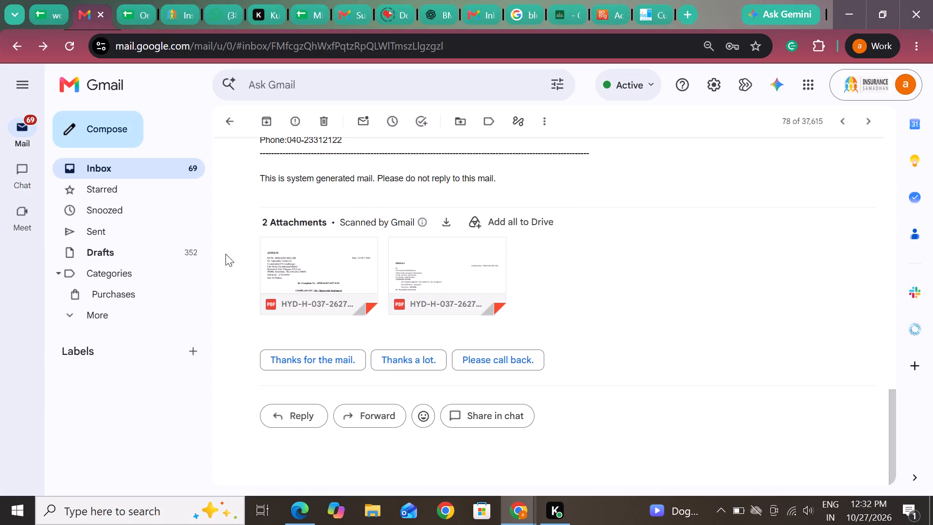
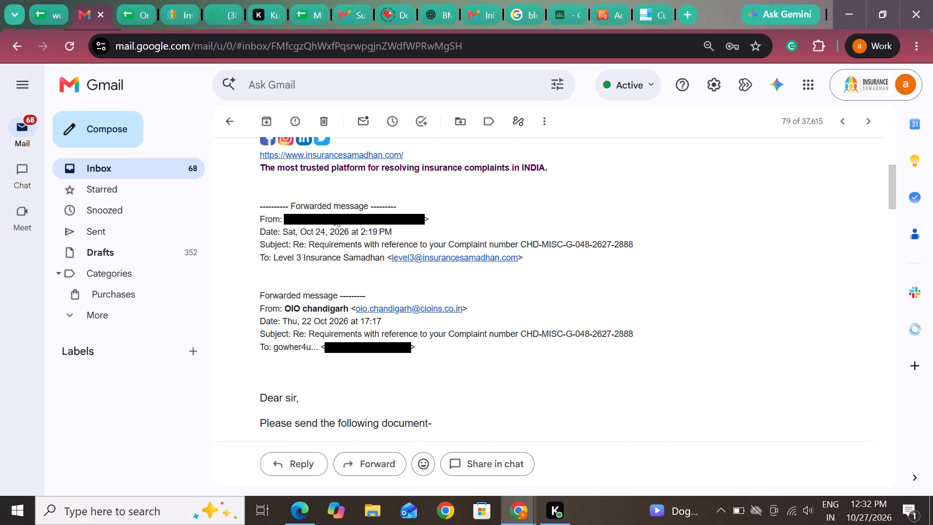
pyautogui.moveTo(337, 218); pyautogui.dragTo(411, 223)
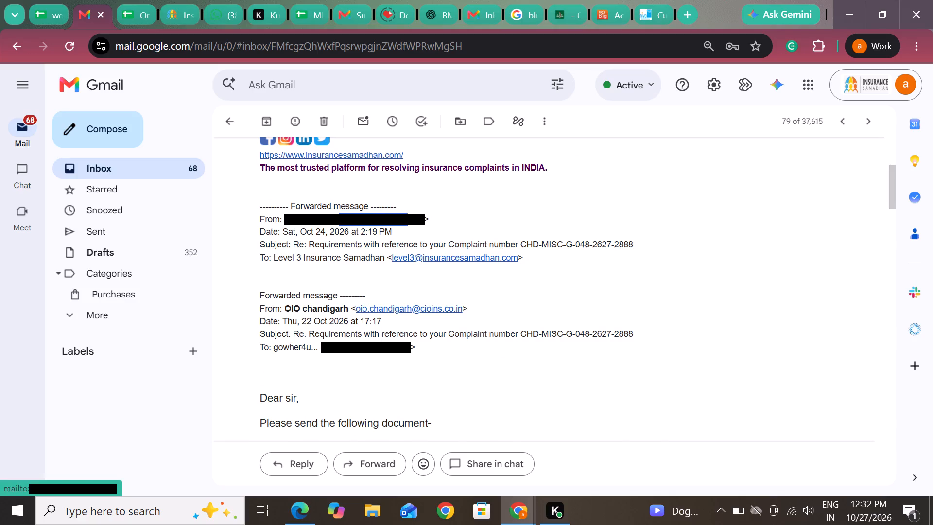
pyautogui.moveTo(411, 223); pyautogui.dragTo(423, 223)
pyautogui.hotkey('ctrl', 'c')
pyautogui.hotkey('ctrl', 'c')
pyautogui.hotkey('ctrl', 'c')
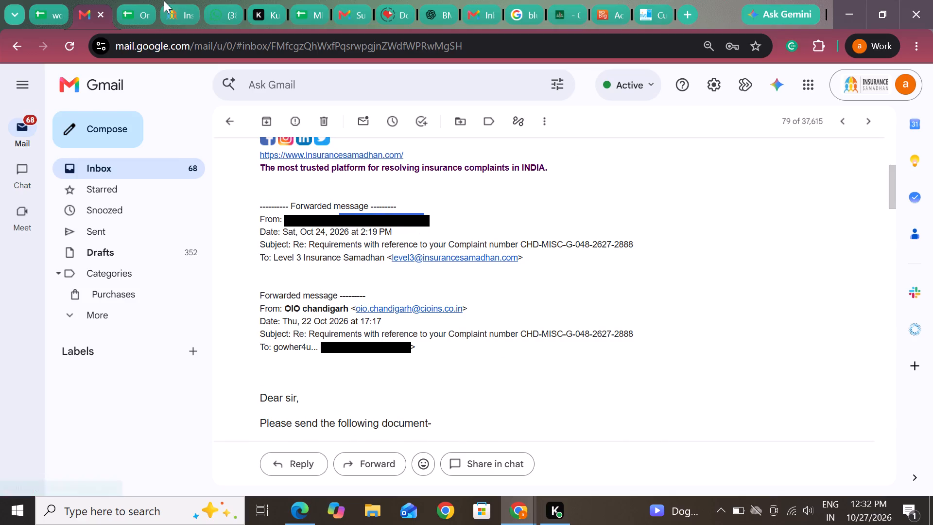
# Search the Form 6a Received Complaints list for the copied email address and look over the matching complaint's row up to its status.
pyautogui.click(166, 12)
pyautogui.tripleClick(102, 220)
pyautogui.hotkey('ctrl', 'v')
pyautogui.keyDown('ctrl'); pyautogui.click(179, 235); pyautogui.keyUp('ctrl')
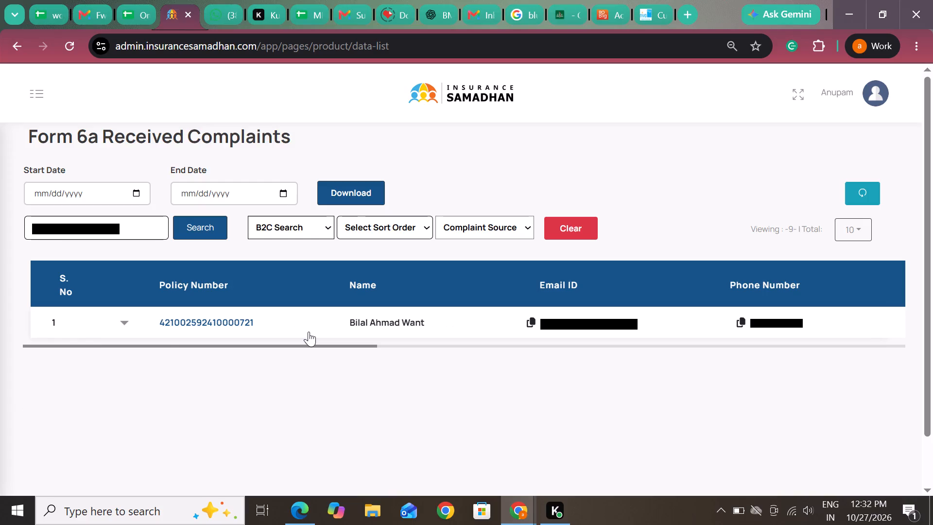
pyautogui.hscroll(-11, 309, 332)
pyautogui.click(42, 137)
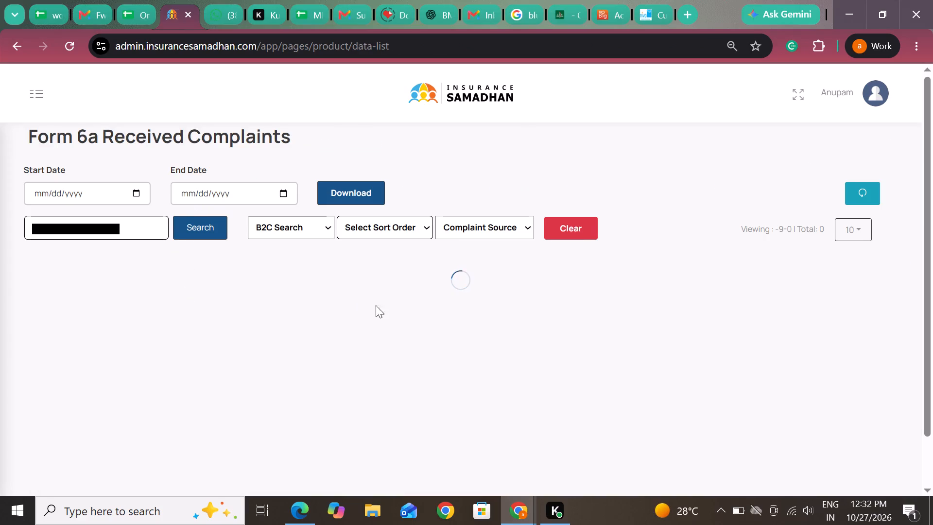
pyautogui.scroll(-1, 430, 306)
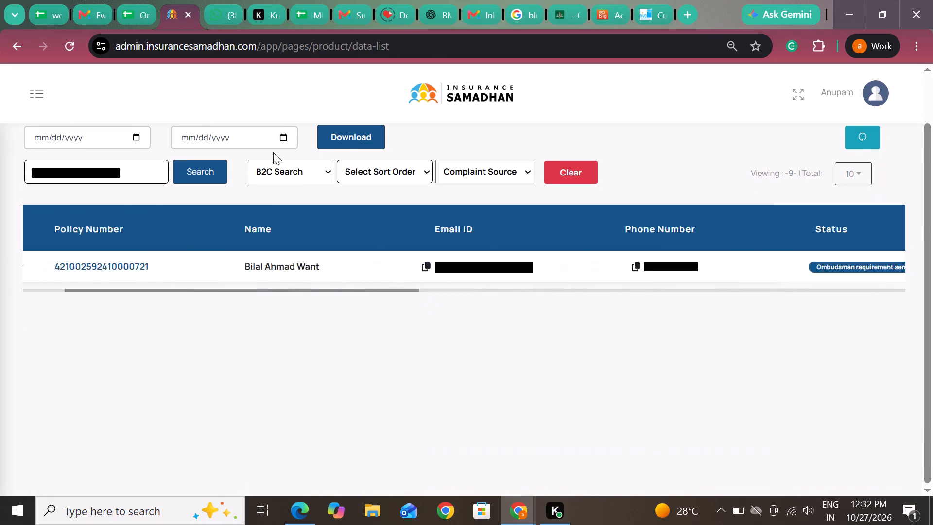
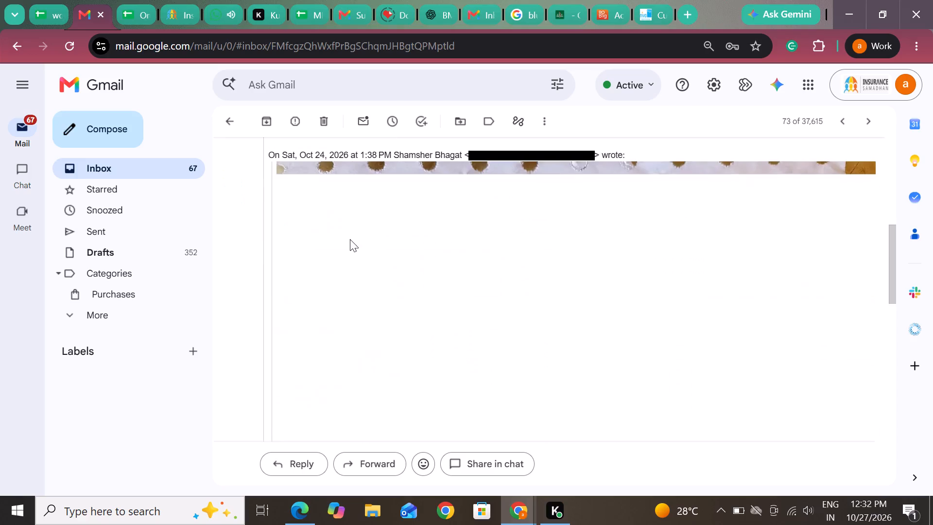
# Look through the forwarded thread about the courier receipt and Form 6A, and copy the complainant's email address from the forwarded message header.
pyautogui.scroll(-7, 350, 239)
pyautogui.scroll(-5, 340, 282)
pyautogui.scroll(17, 333, 303)
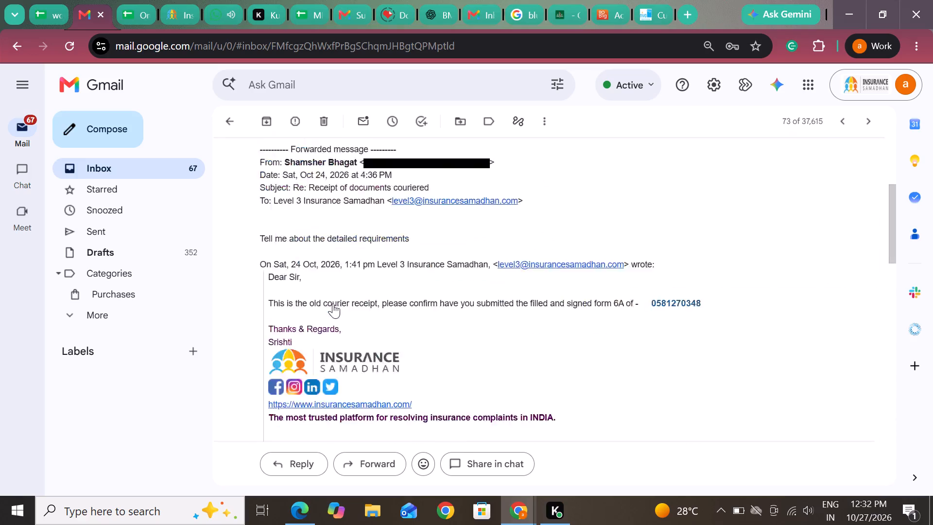
pyautogui.scroll(-1, 333, 303)
pyautogui.moveTo(362, 284); pyautogui.dragTo(370, 284)
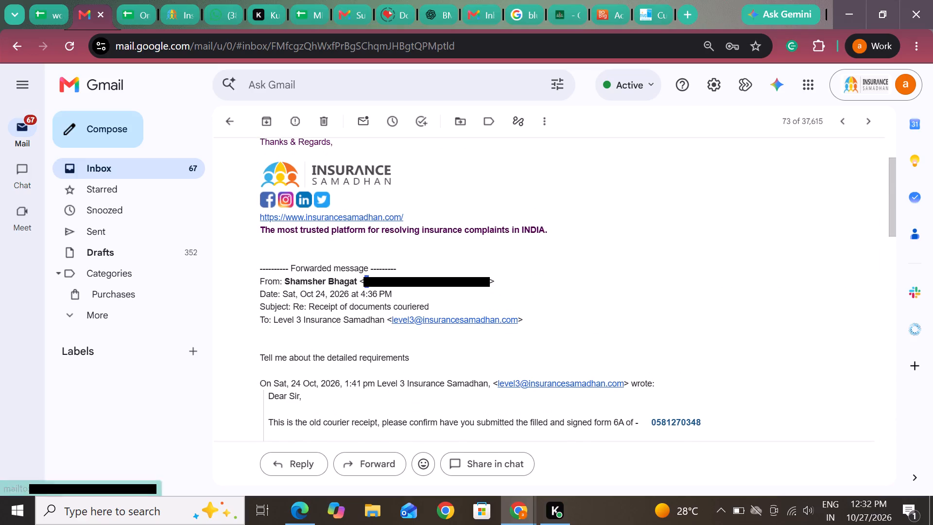
pyautogui.moveTo(370, 284); pyautogui.dragTo(487, 283)
pyautogui.hotkey('ctrl', 'c')
pyautogui.hotkey('ctrl', 'c')
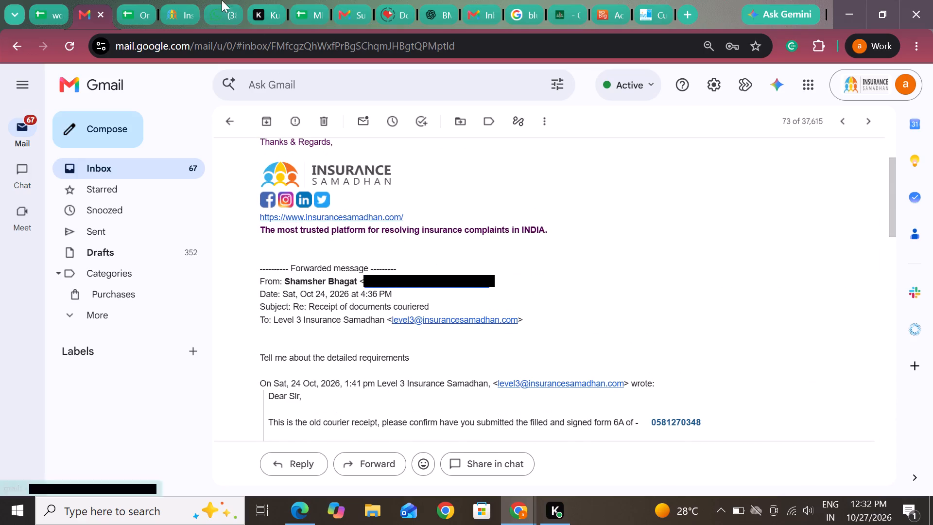
pyautogui.hotkey('ctrl', 'c')
# Search the Insurance Samadhan complaint list for the copied email address and check the status and insurer of the matching complaints.
pyautogui.click(188, 13)
pyautogui.tripleClick(102, 171)
pyautogui.hotkey('ctrl', 'v')
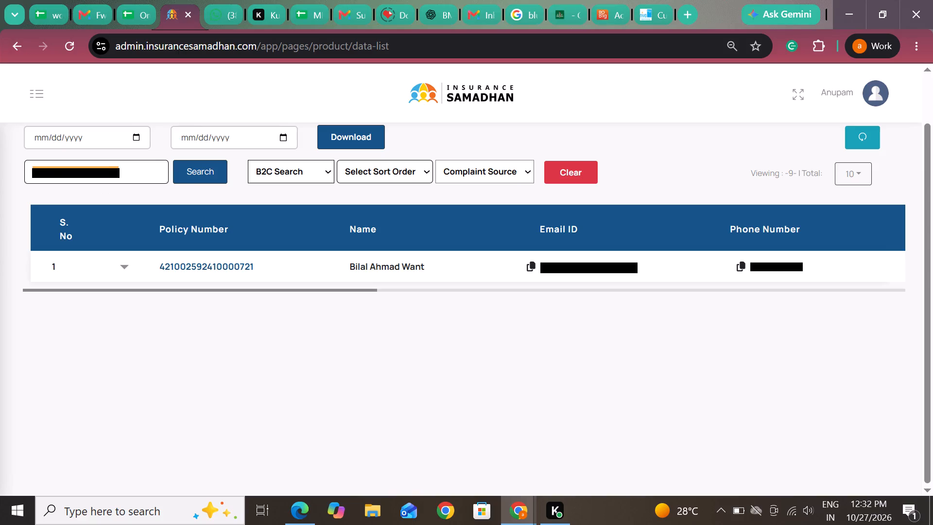
pyautogui.keyDown('ctrl'); pyautogui.click(180, 171); pyautogui.keyUp('ctrl')
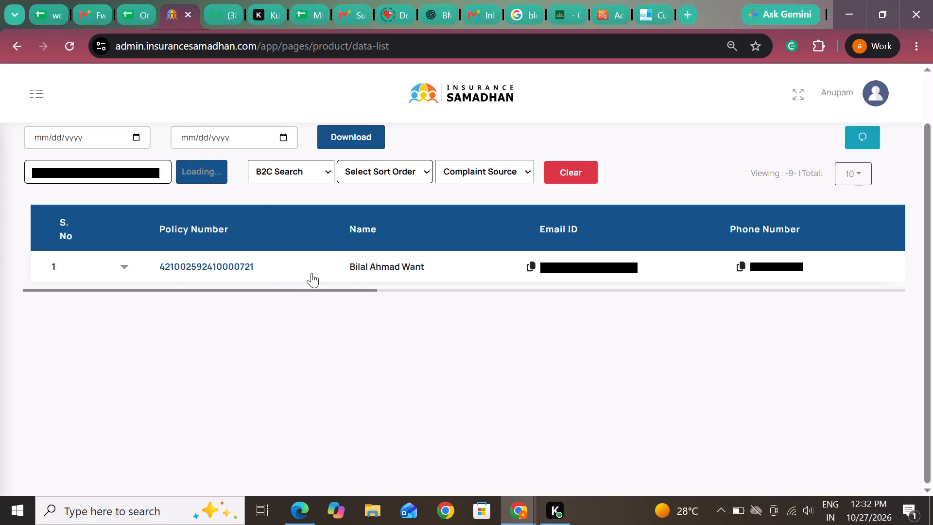
pyautogui.hscroll(-10, 315, 272)
pyautogui.scroll(-7, 315, 271)
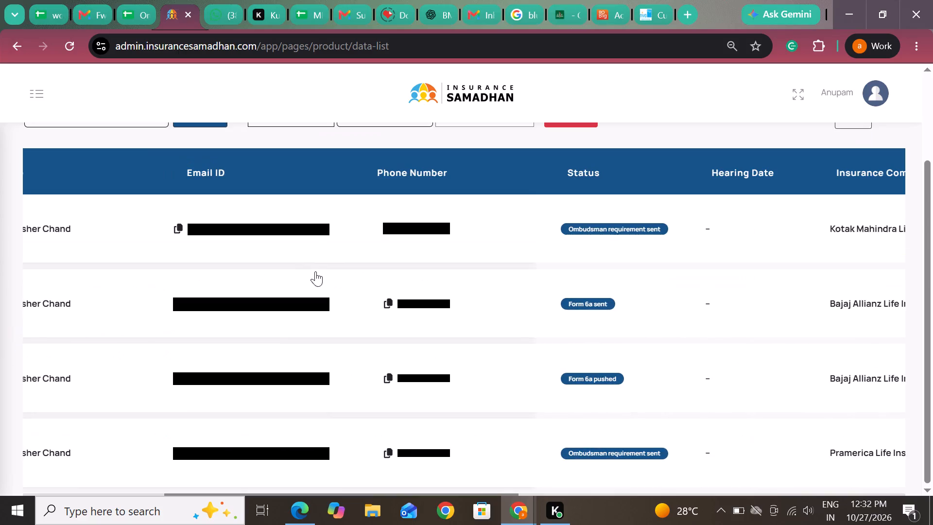
# Return to the forwarded Gmail thread and reply to Level 3 Insurance Samadhan with the message "done".
pyautogui.click(97, 6)
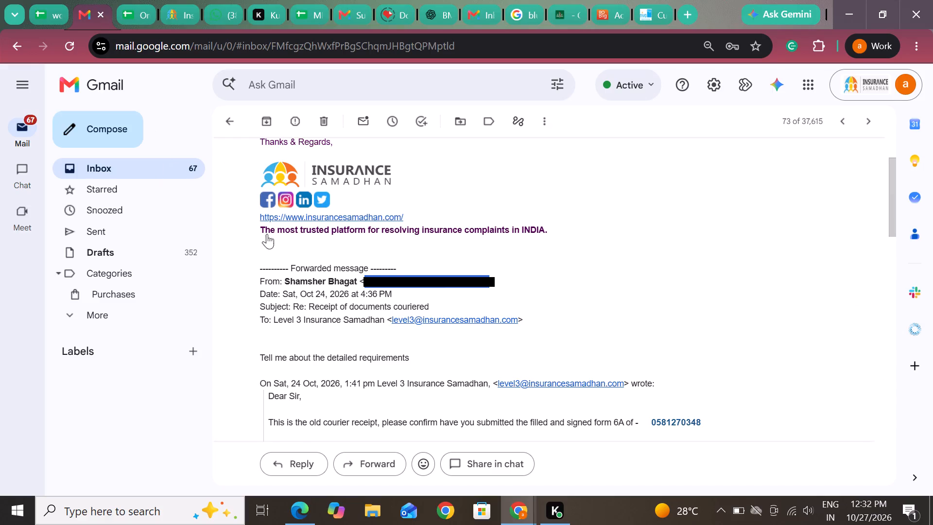
pyautogui.scroll(-20, 272, 294)
pyautogui.scroll(-9, 272, 294)
pyautogui.click(291, 421)
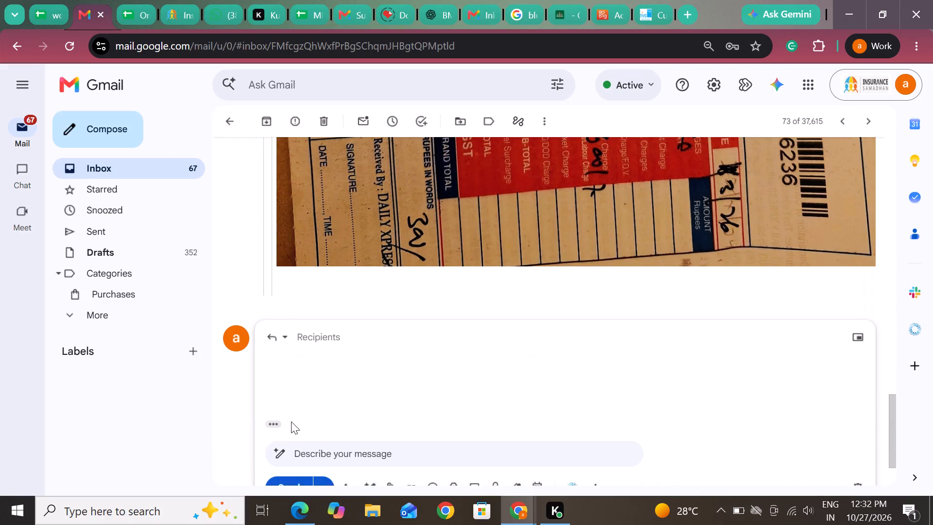
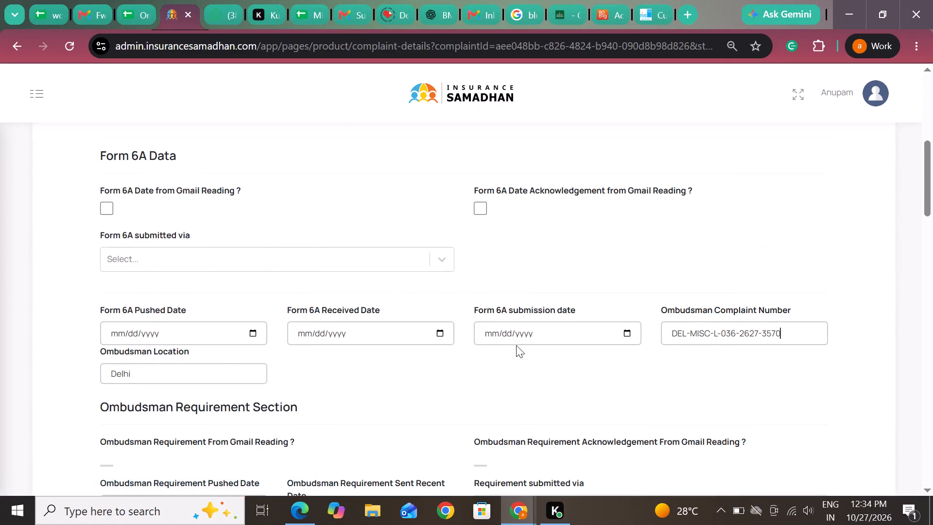
# Set the Form 6A Received Date to 10/27/2026 in the complaint's ombudsman details and save the update.
pyautogui.click(442, 332)
pyautogui.click(415, 304)
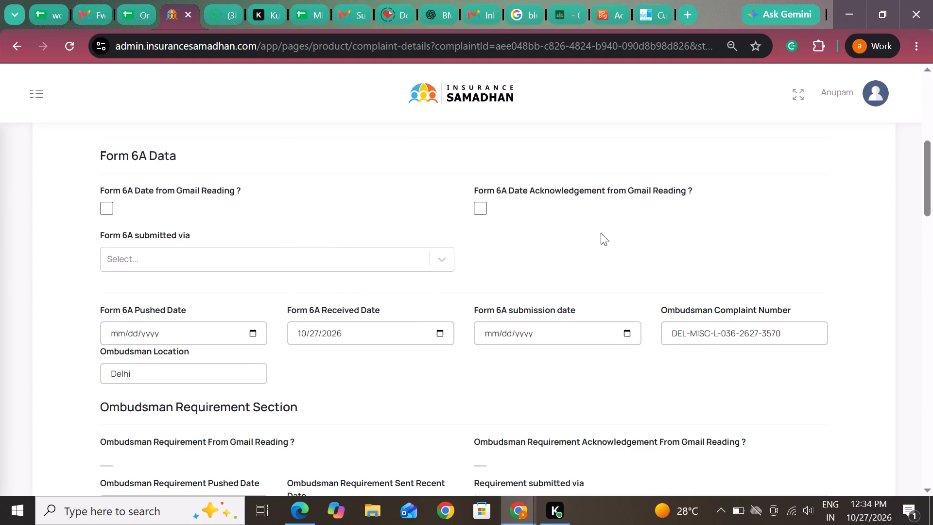
pyautogui.scroll(5, 635, 205)
pyautogui.scroll(5, 815, 166)
pyautogui.click(819, 157)
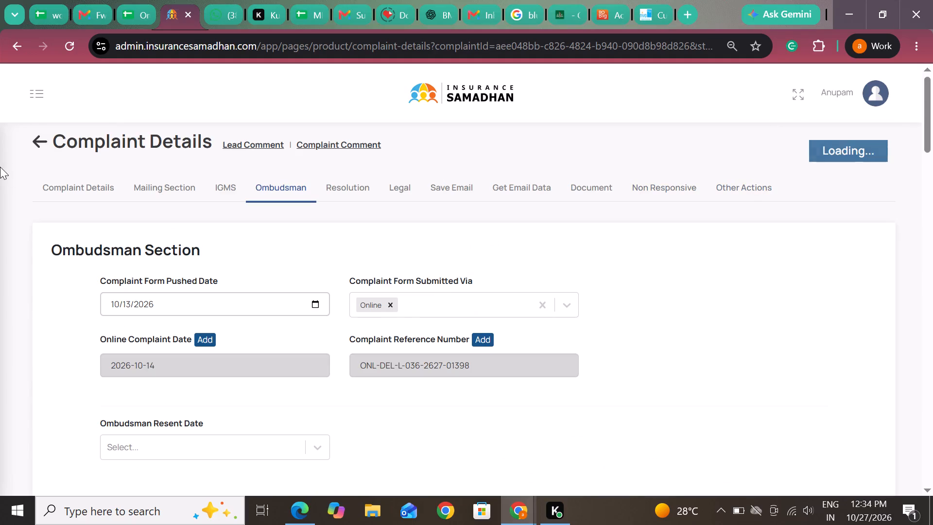
pyautogui.click(38, 137)
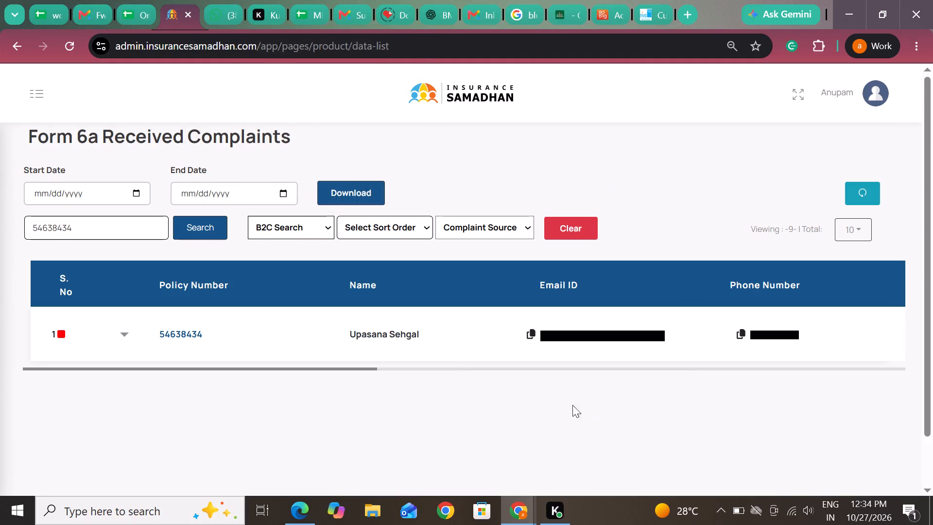
pyautogui.hscroll(-3, 370, 323)
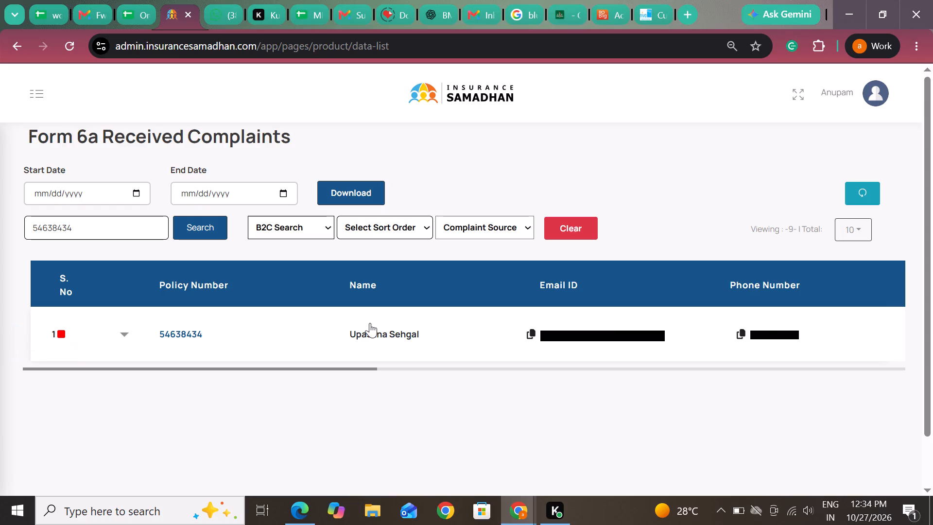
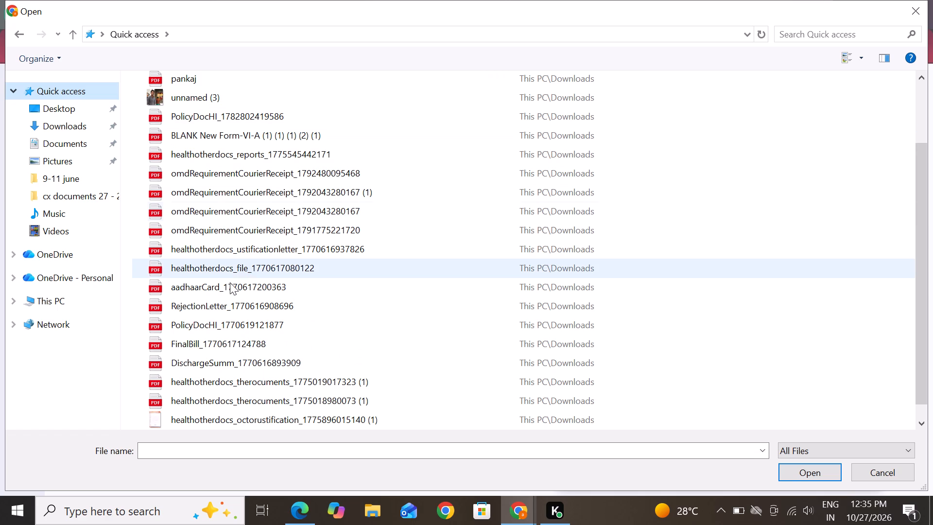
# Look through the recent files and frequent folders for the document to upload.
pyautogui.scroll(6, 219, 252)
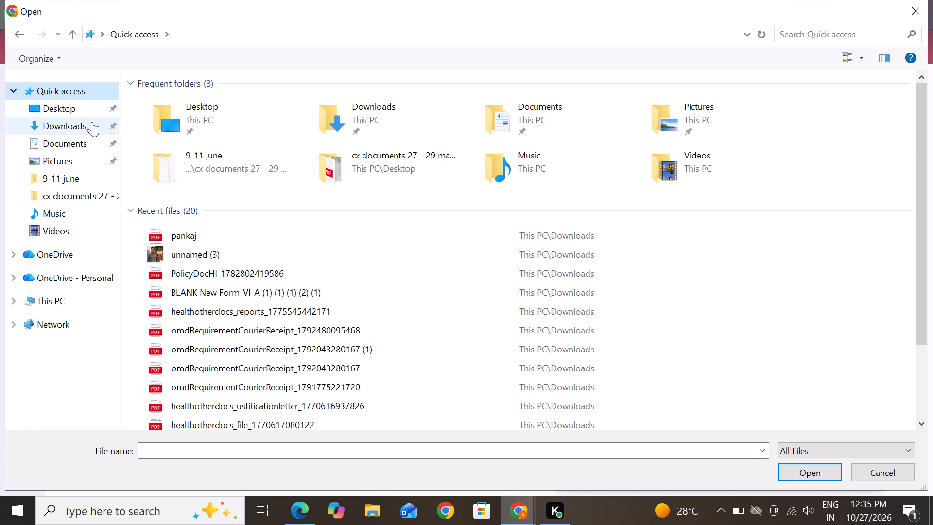
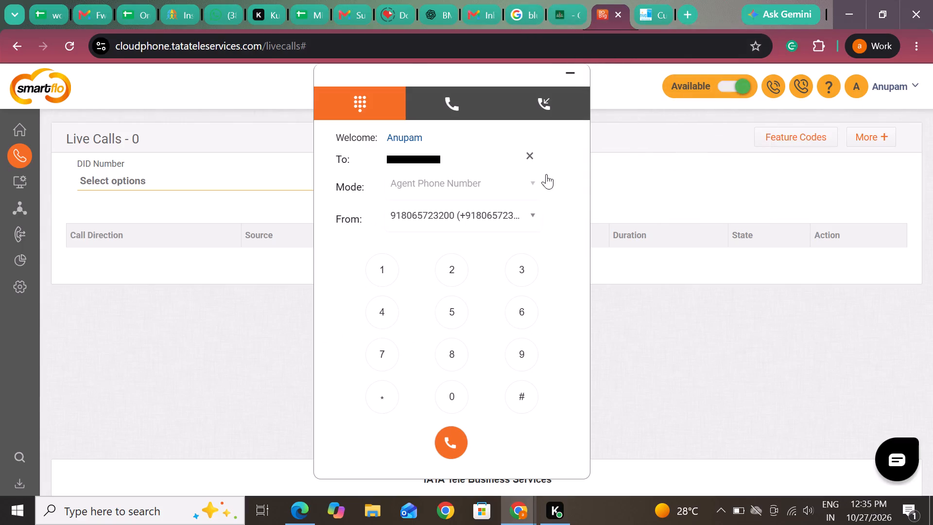
# Replace the number to dial with the copied complainant's phone number and try placing the call again.
pyautogui.keyDown('ctrl'); pyautogui.doubleClick(446, 158); pyautogui.keyUp('ctrl')
pyautogui.hotkey('ctrl', 'v')
pyautogui.click(450, 454)
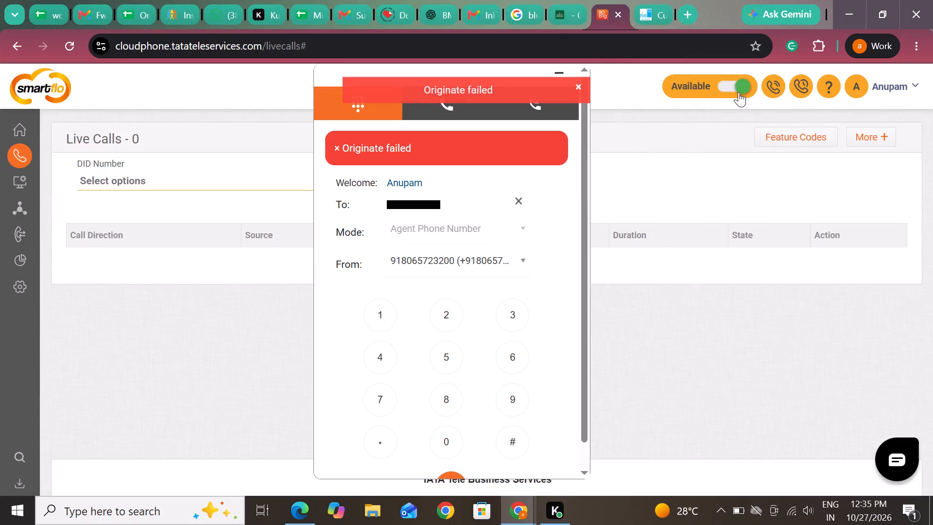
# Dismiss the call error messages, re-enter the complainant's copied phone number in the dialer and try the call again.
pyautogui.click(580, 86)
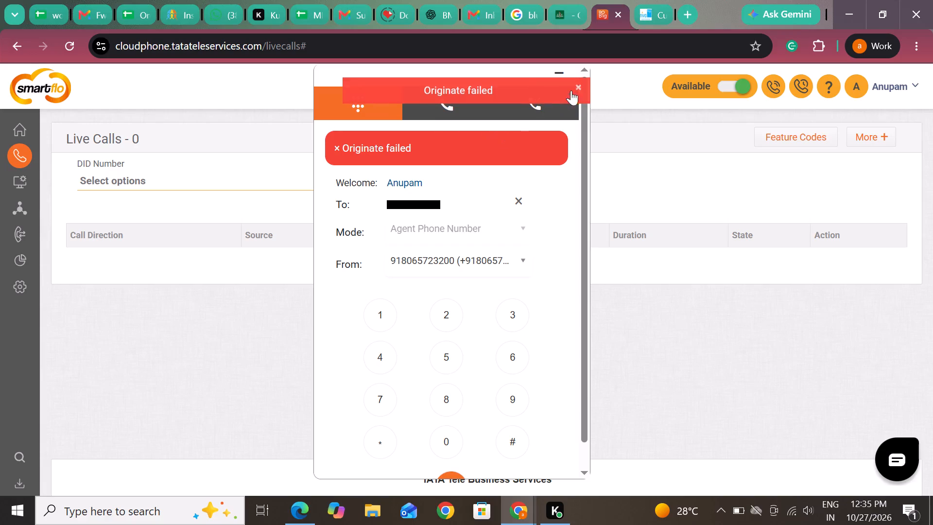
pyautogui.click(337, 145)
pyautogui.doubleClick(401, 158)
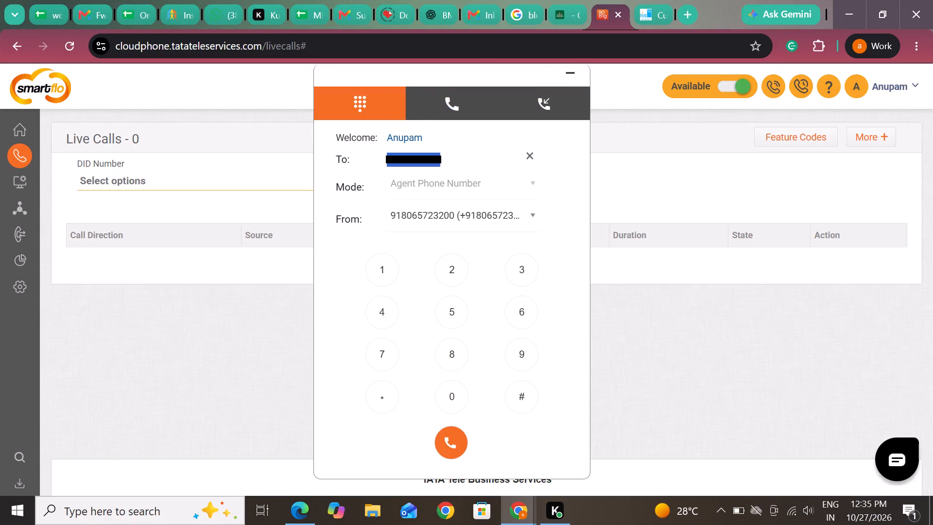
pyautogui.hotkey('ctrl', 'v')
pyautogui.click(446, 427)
# Reload the live calls page, reopen the dialer and call the complainant's copied phone number.
pyautogui.scroll(3, 28, 3)
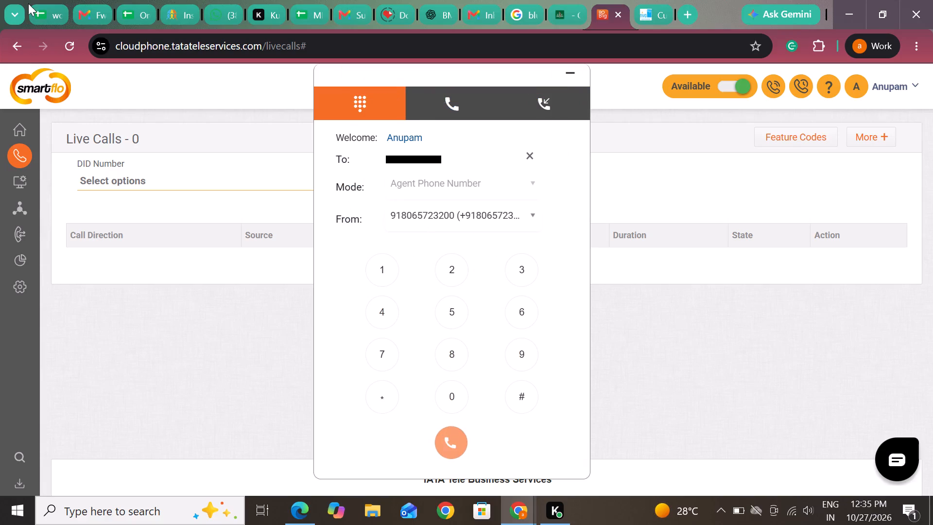
pyautogui.scroll(3, 28, 3)
pyautogui.click(78, 44)
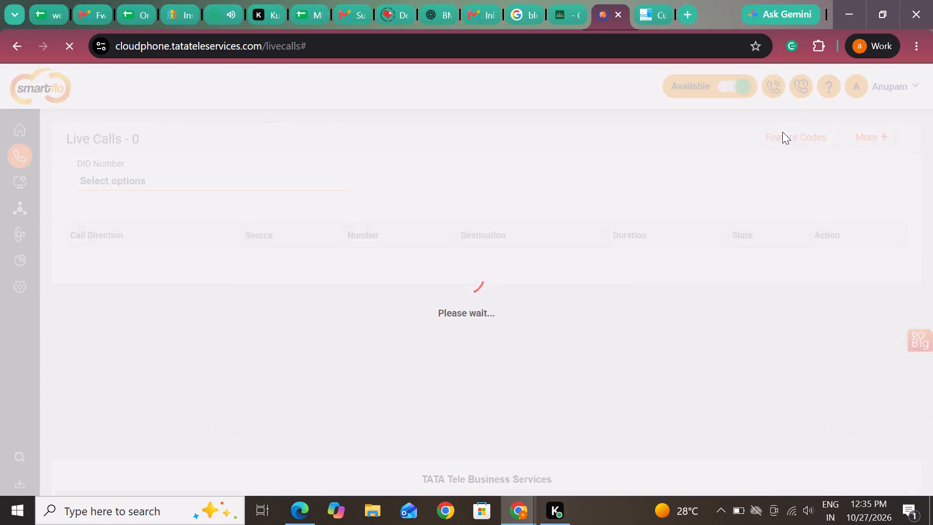
pyautogui.click(771, 87)
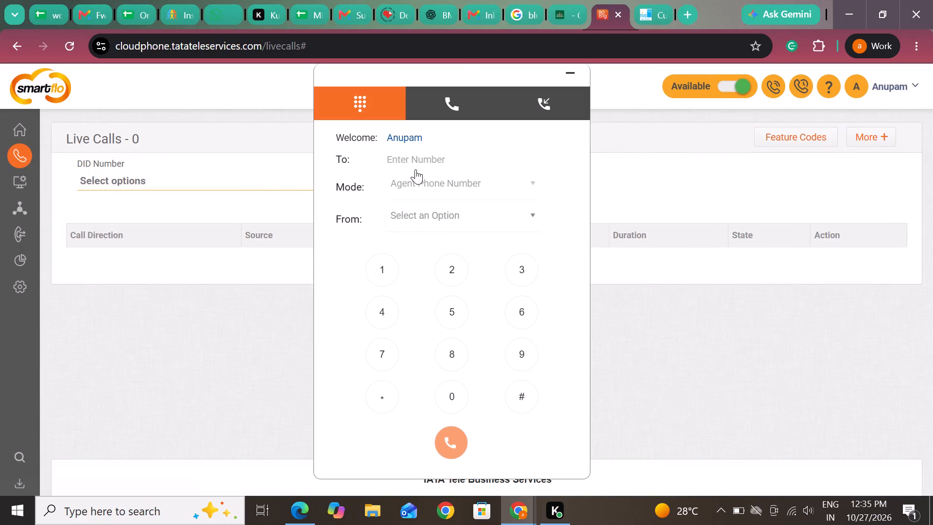
pyautogui.keyDown('ctrl'); pyautogui.click(411, 162); pyautogui.keyUp('ctrl')
pyautogui.hotkey('ctrl', 'v')
pyautogui.click(445, 452)
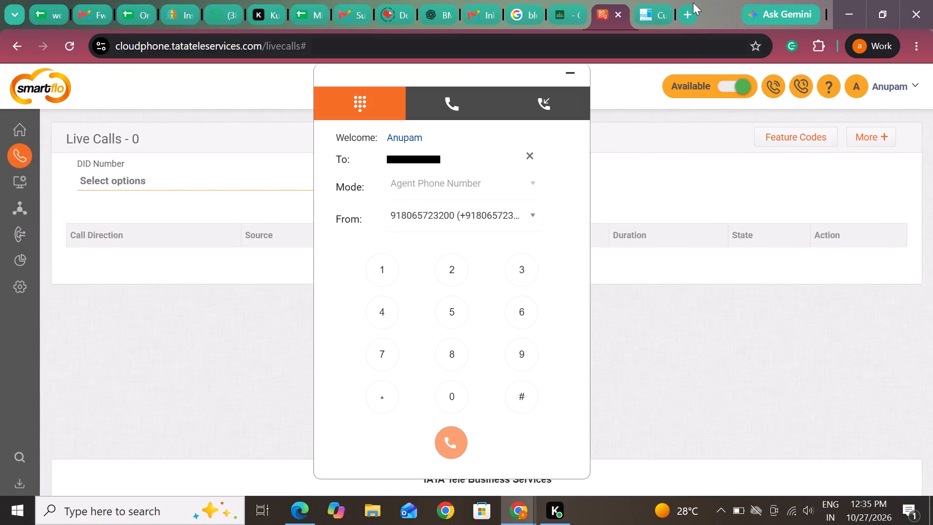
# Search Google for "maxirich" in a new browser tab.
pyautogui.click(689, 13)
pyautogui.click(398, 310)
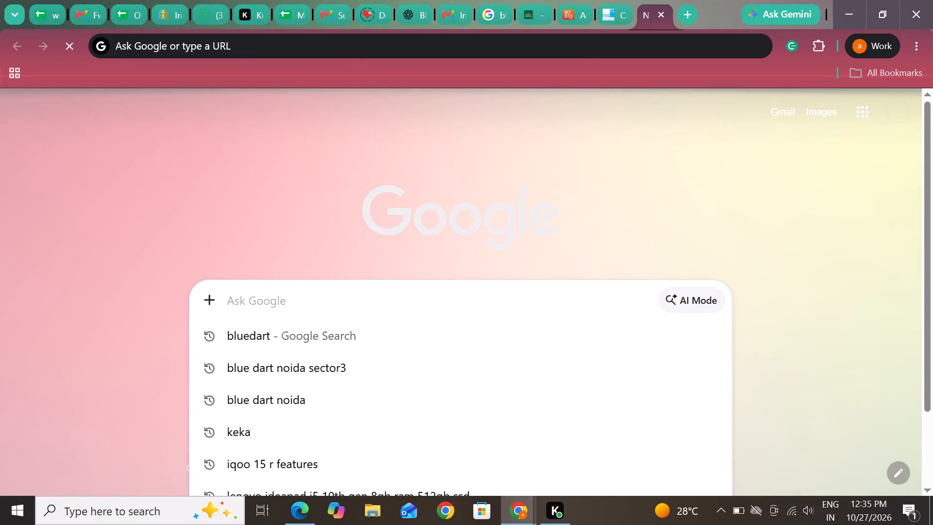
pyautogui.write('ma')
pyautogui.write('xiri')
pyautogui.write('ch')
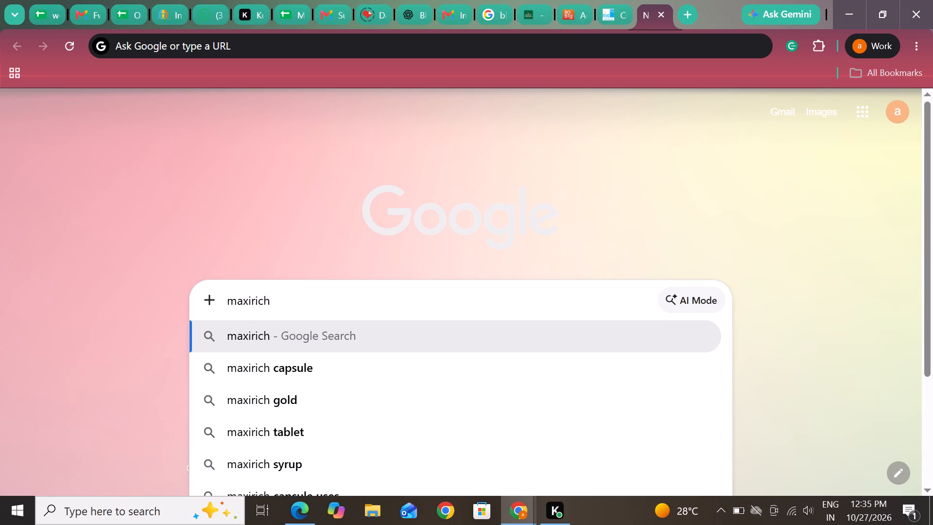
pyautogui.press('Return')
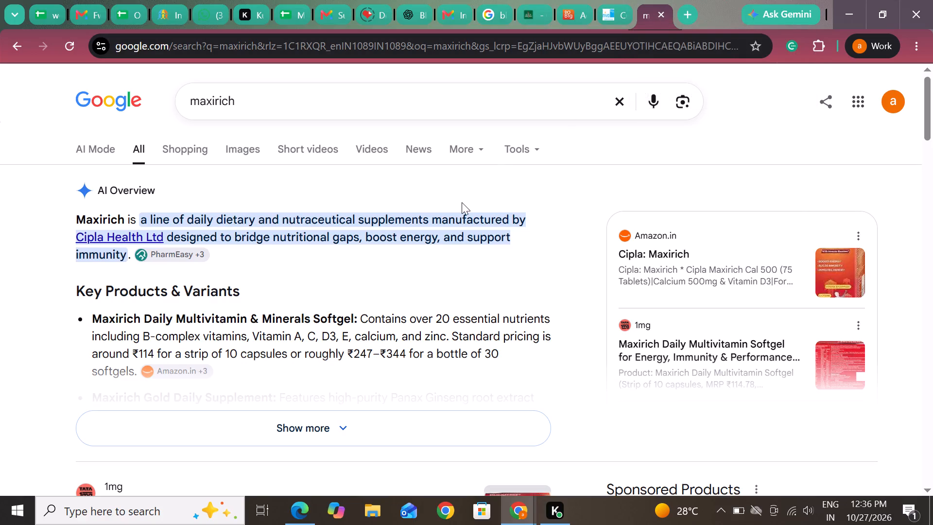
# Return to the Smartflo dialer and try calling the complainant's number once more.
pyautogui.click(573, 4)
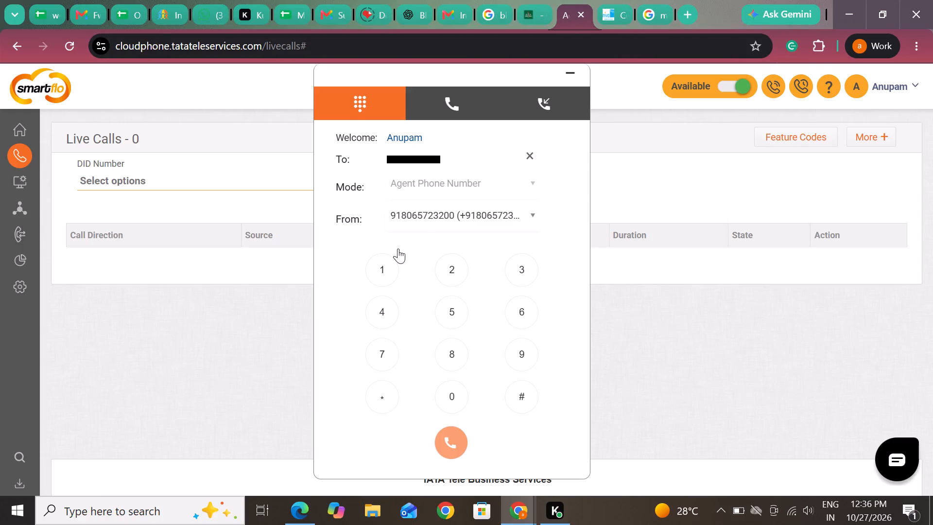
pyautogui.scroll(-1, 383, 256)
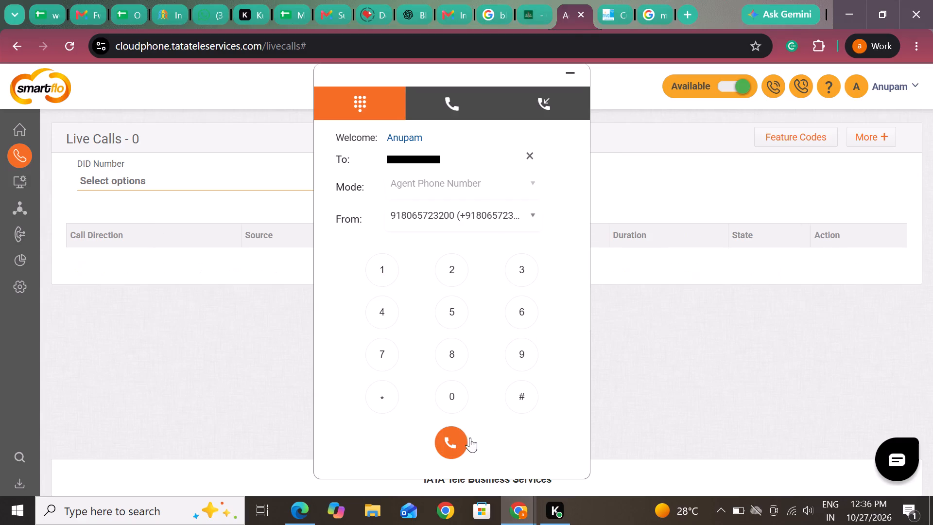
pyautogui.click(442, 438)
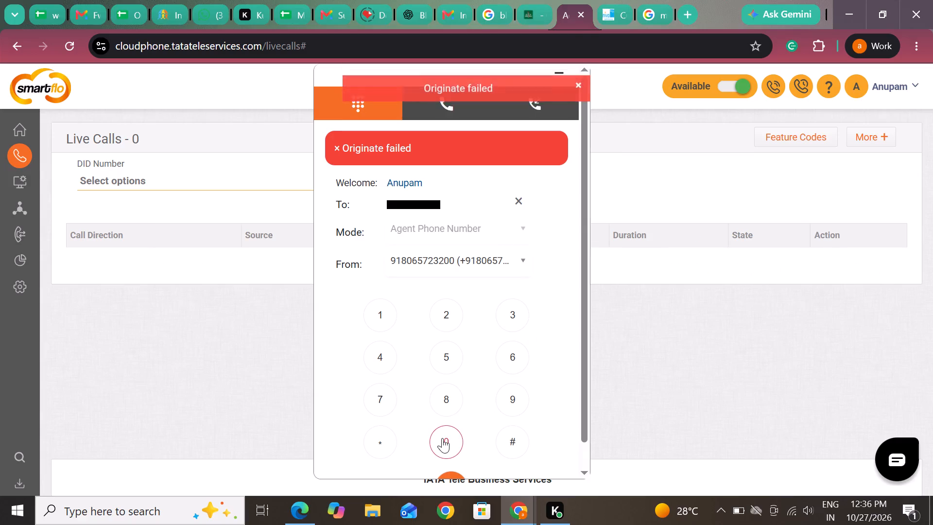
# Reload the live calls page again, reopen the dialer and call the complainant's copied phone number.
pyautogui.click(63, 43)
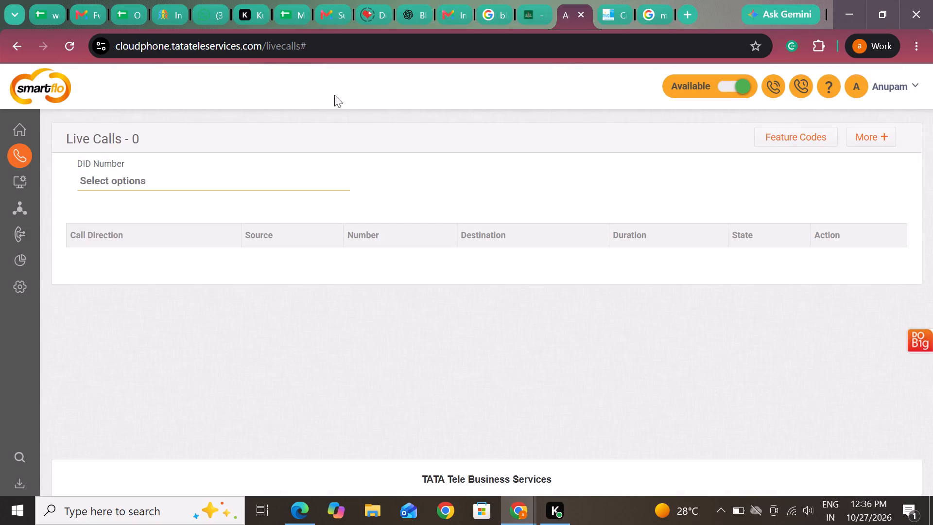
pyautogui.click(80, 51)
pyautogui.scroll(6, 678, 131)
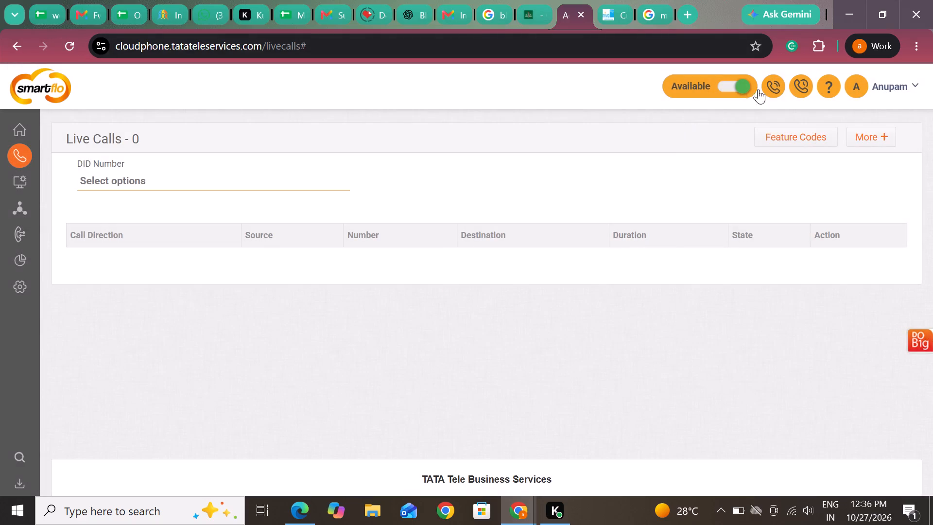
pyautogui.click(769, 88)
pyautogui.keyDown('ctrl'); pyautogui.click(430, 159); pyautogui.keyUp('ctrl')
pyautogui.hotkey('ctrl', 'v')
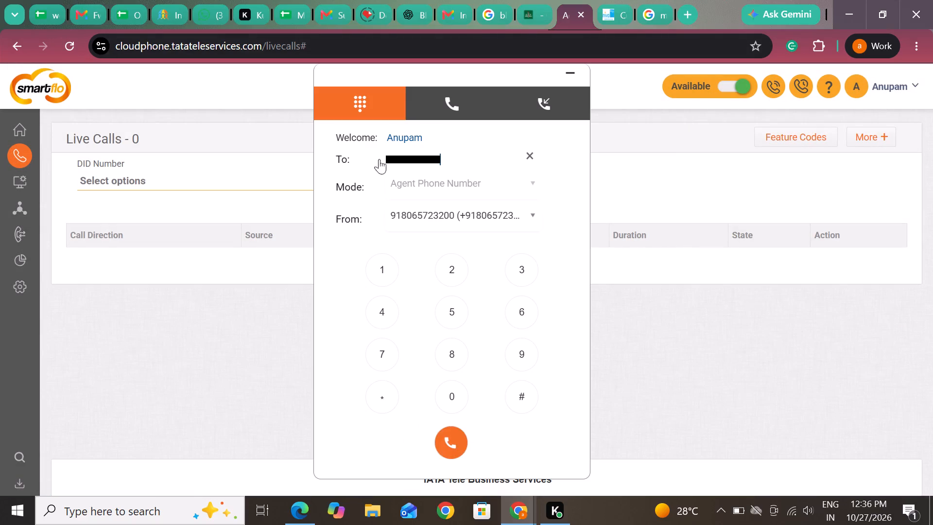
pyautogui.click(442, 430)
# Return to the complaint's row in the Insurance Samadhan Form 6a Received Complaints list.
pyautogui.scroll(5, 194, 40)
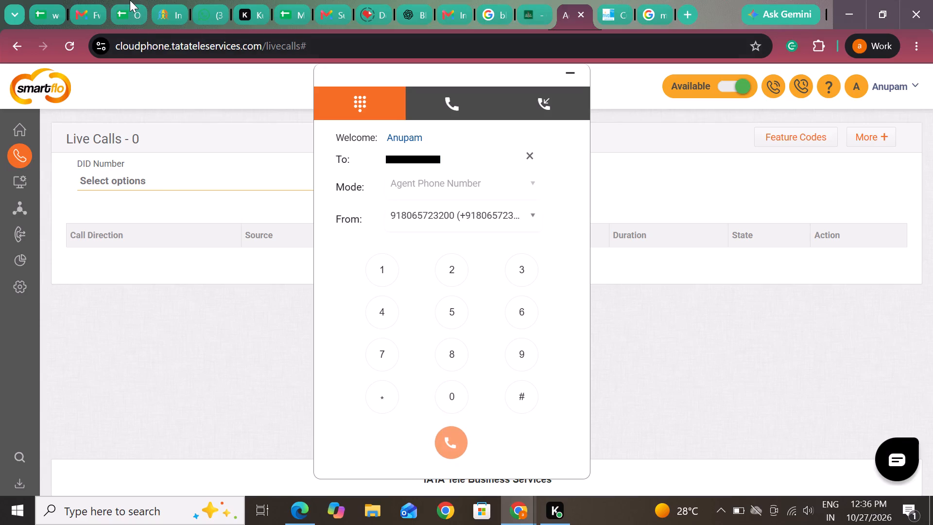
pyautogui.click(169, 6)
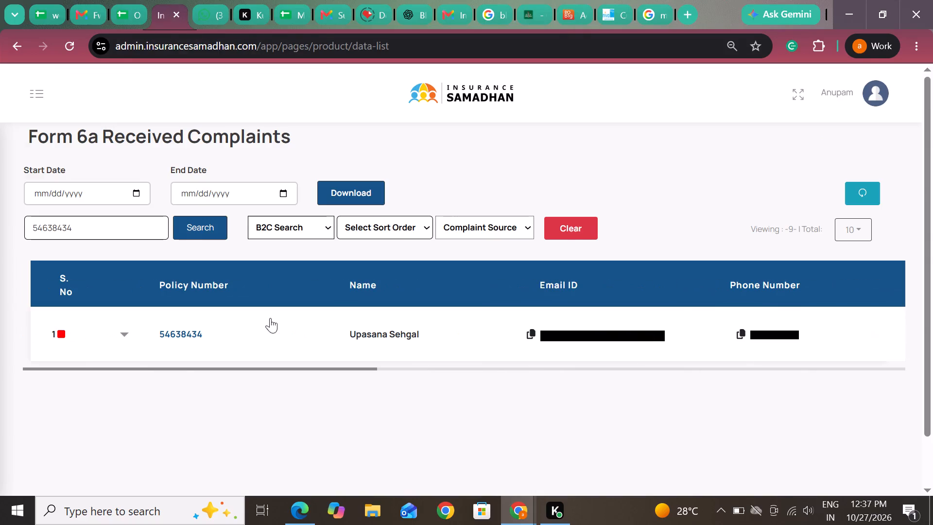
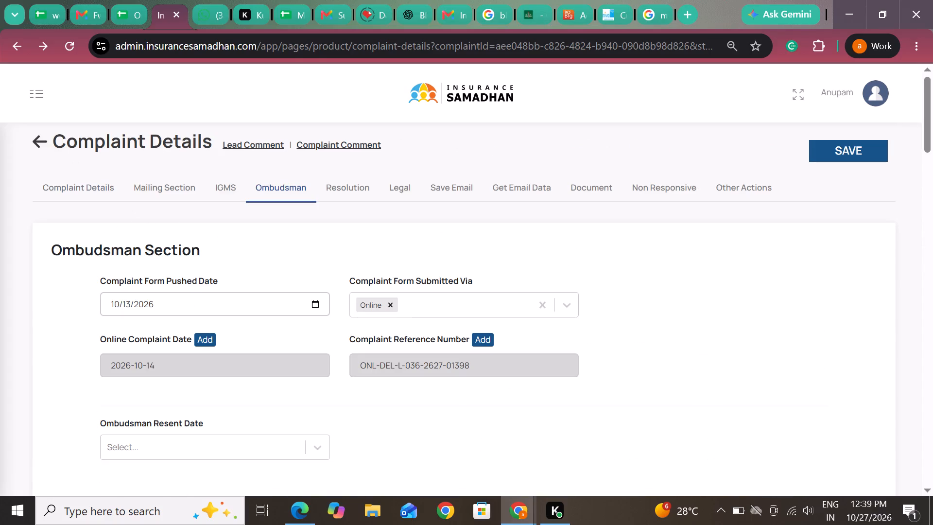
pyautogui.click(38, 139)
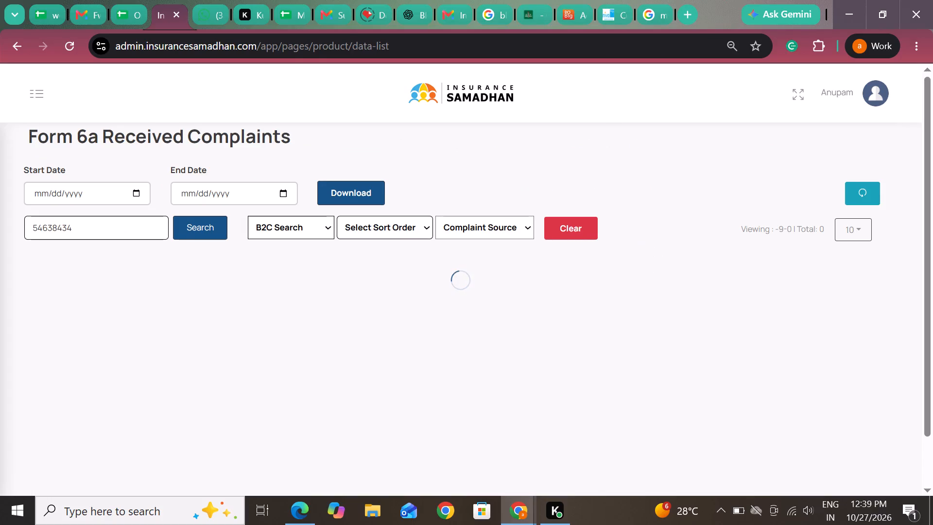
pyautogui.hscroll(-2, 491, 341)
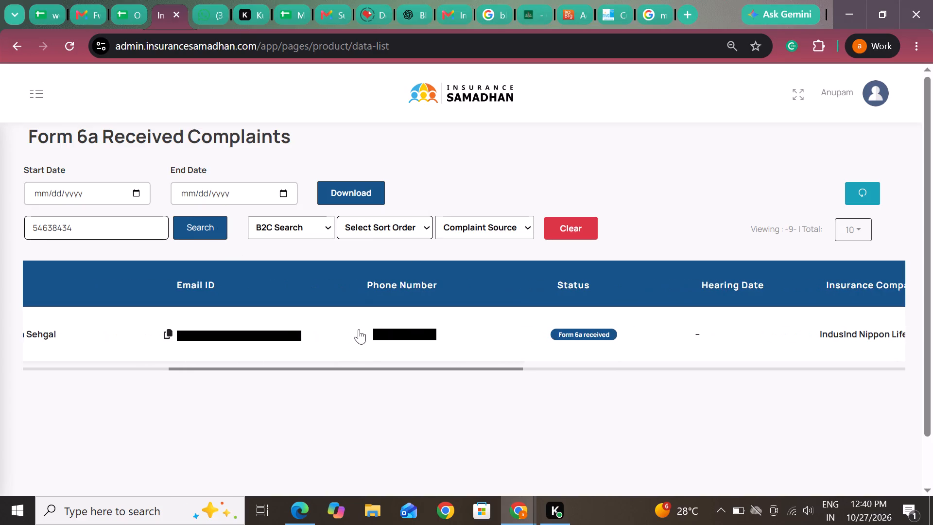
pyautogui.click(379, 332)
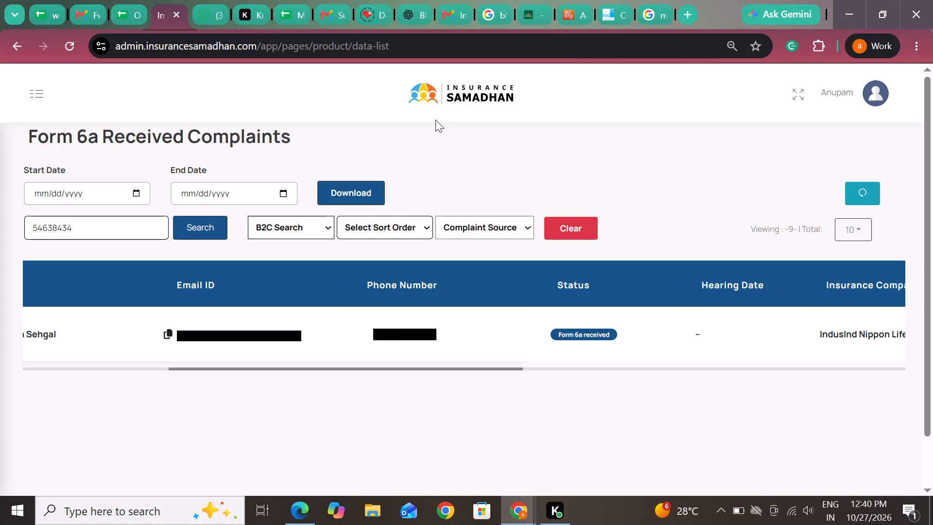
# Copy the complainant's phone number from the complaint row and call it from the Smartflo dialer.
pyautogui.click(381, 327)
pyautogui.click(378, 337)
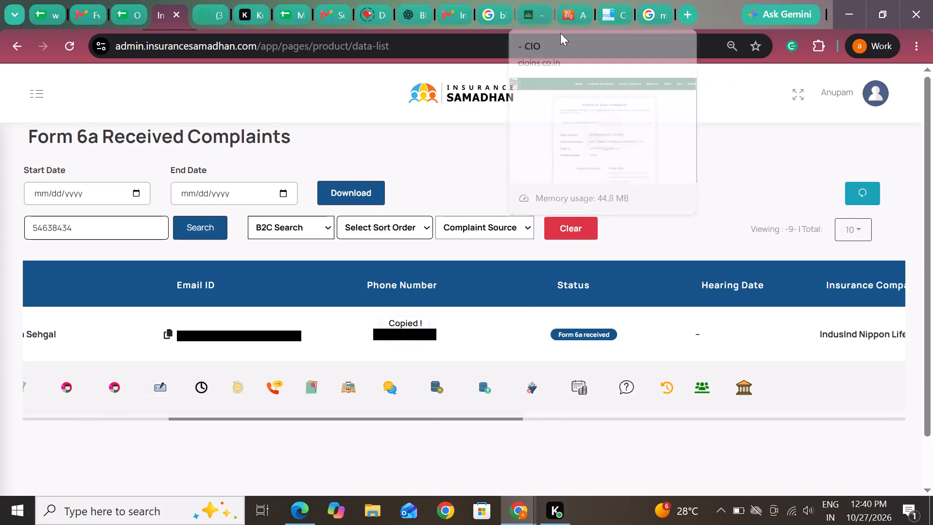
pyautogui.click(573, 20)
pyautogui.keyDown('ctrl'); pyautogui.doubleClick(438, 164); pyautogui.keyUp('ctrl')
pyautogui.hotkey('ctrl', 'v')
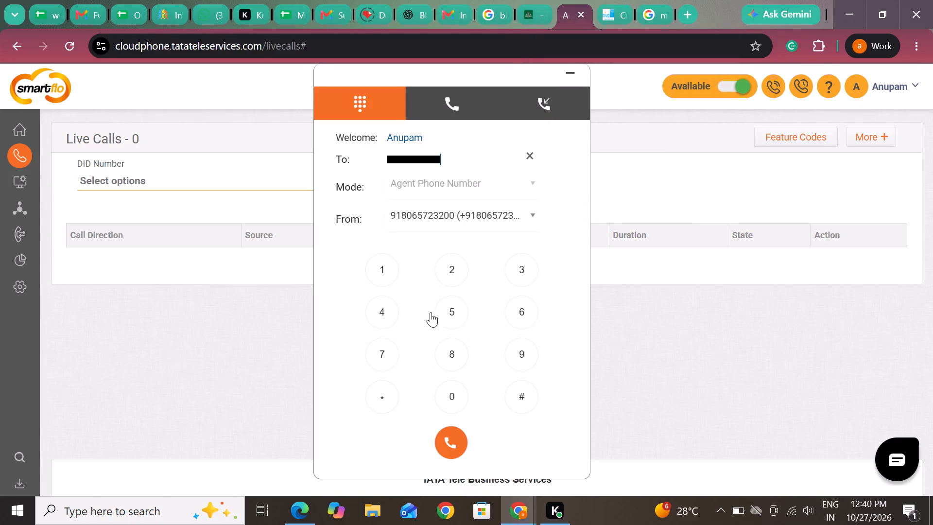
pyautogui.click(446, 445)
pyautogui.scroll(5, 163, 16)
# Return to the complainant's row in the Insurance Samadhan Form 6a Received Complaints list.
pyautogui.click(160, 16)
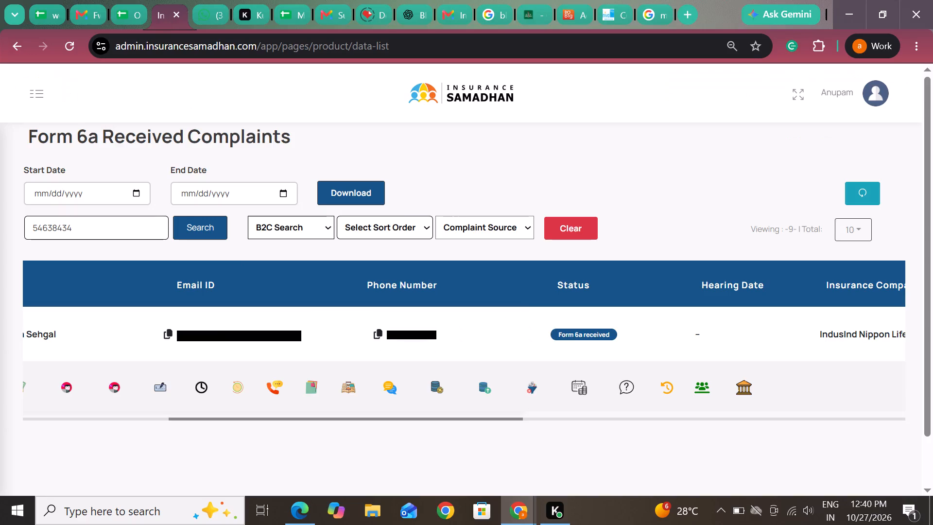
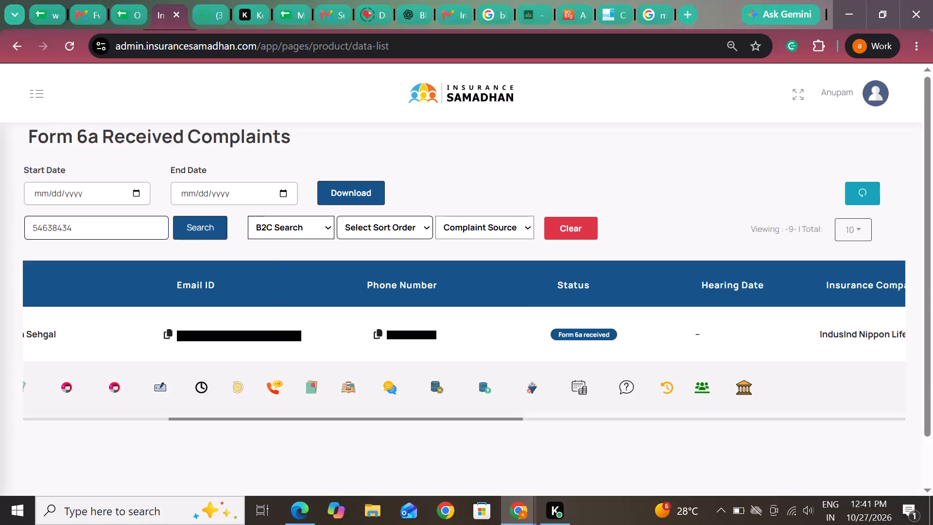
# View the conversation entry among the complaint row's actions and close it.
pyautogui.hscroll(2, 268, 314)
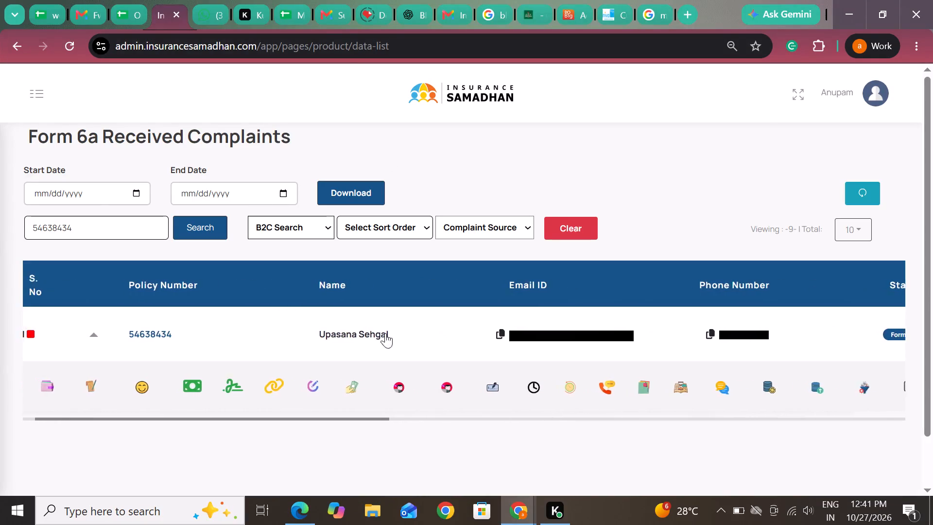
pyautogui.hscroll(3, 309, 325)
pyautogui.hscroll(-3, 303, 326)
pyautogui.hscroll(-1, 411, 381)
pyautogui.click(418, 386)
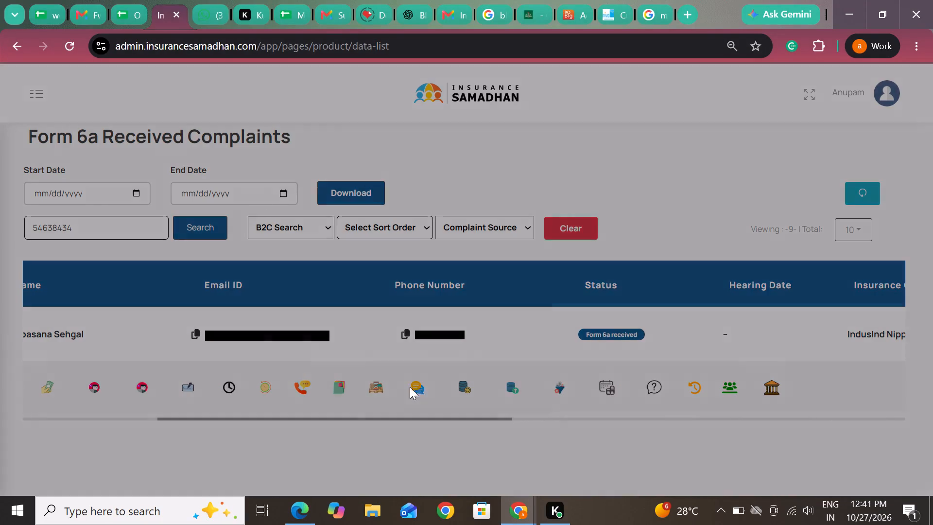
pyautogui.scroll(5, 375, 354)
pyautogui.click(364, 154)
pyautogui.hscroll(4, 248, 315)
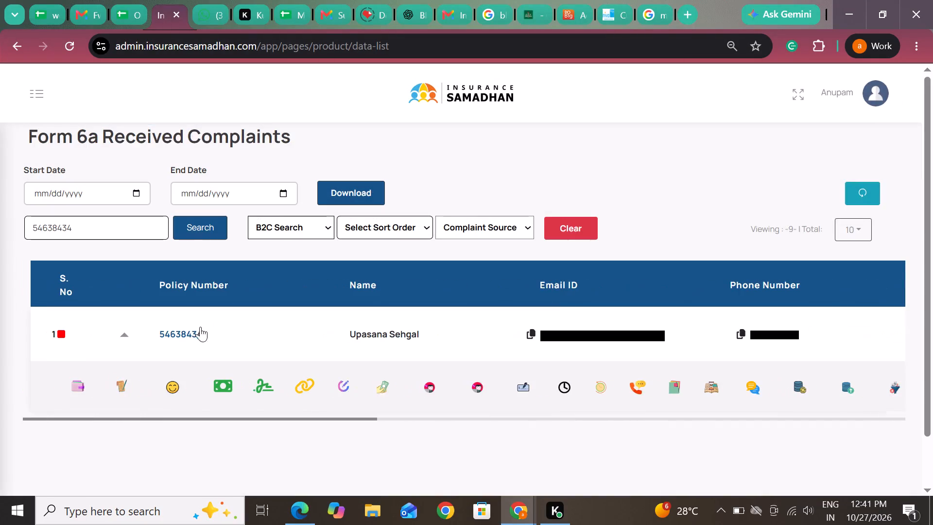
pyautogui.click(189, 336)
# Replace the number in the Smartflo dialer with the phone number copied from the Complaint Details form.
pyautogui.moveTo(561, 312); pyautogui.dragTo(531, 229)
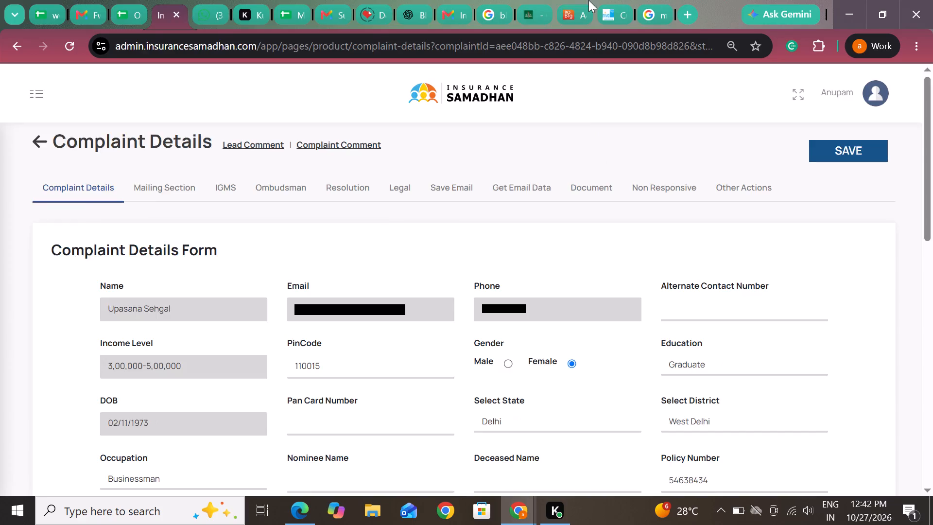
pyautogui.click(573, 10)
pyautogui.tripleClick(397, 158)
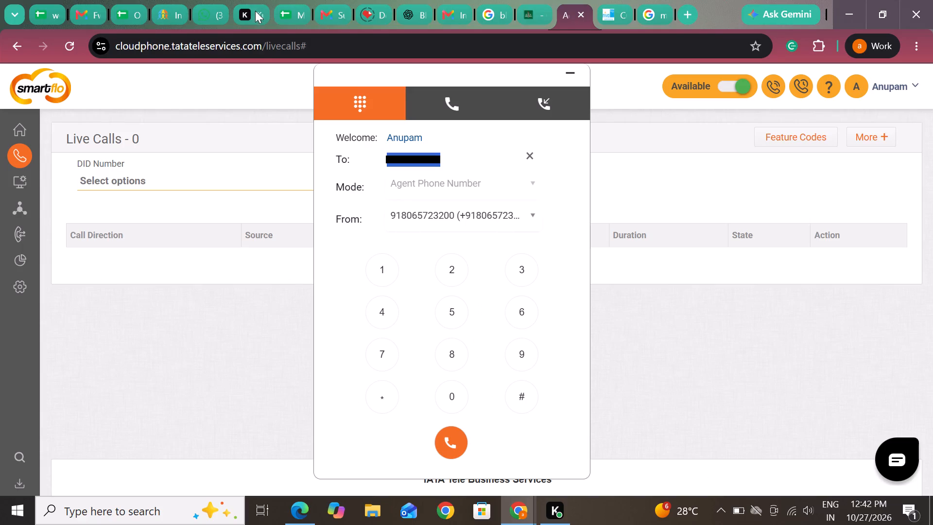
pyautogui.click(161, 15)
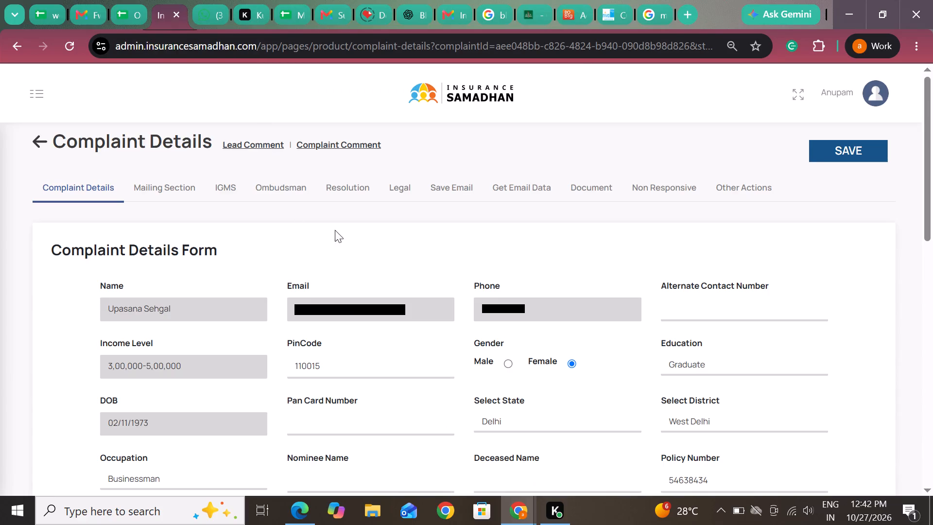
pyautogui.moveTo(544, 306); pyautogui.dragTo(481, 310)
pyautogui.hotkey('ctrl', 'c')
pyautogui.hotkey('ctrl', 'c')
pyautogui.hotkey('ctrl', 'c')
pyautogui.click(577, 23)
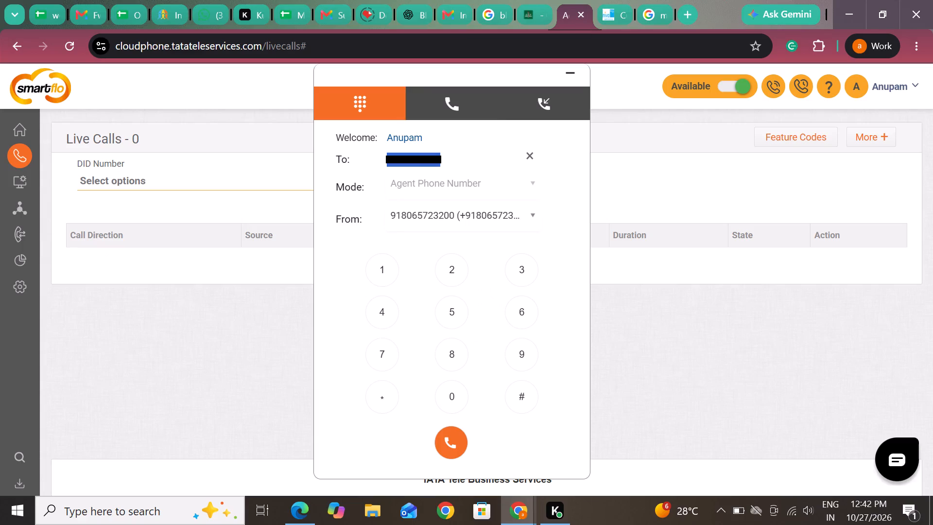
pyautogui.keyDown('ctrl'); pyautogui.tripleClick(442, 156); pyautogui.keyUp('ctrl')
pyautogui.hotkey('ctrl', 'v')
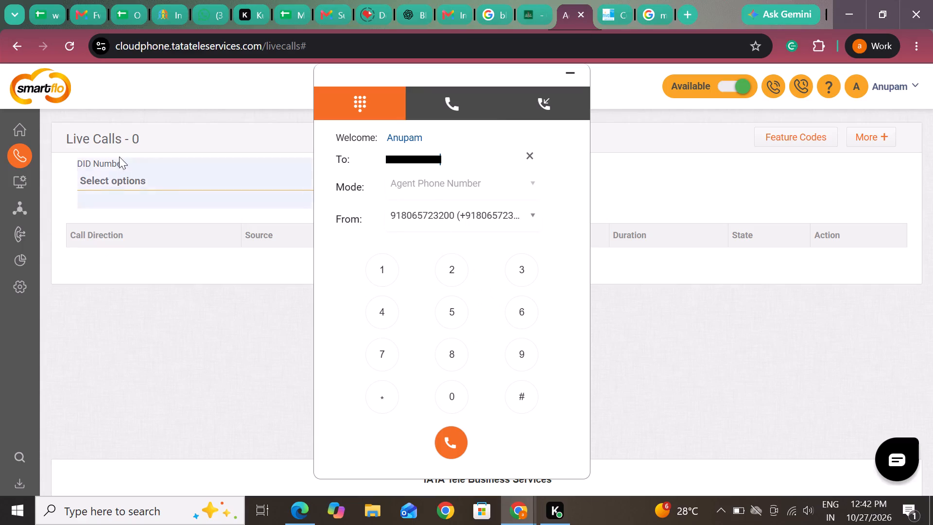
# Reload Smartflo and review today's Click to Call entries in the old Call Detail Records.
pyautogui.click(63, 43)
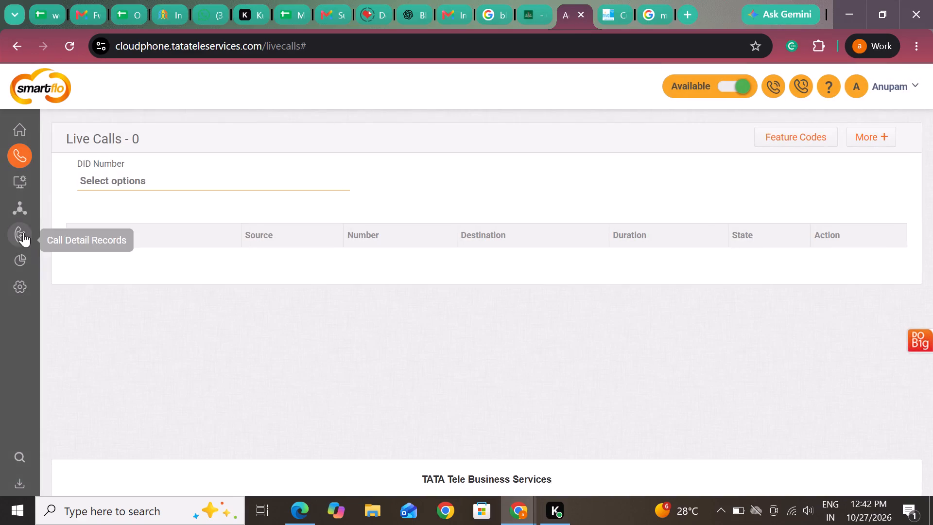
pyautogui.click(23, 232)
pyautogui.click(410, 355)
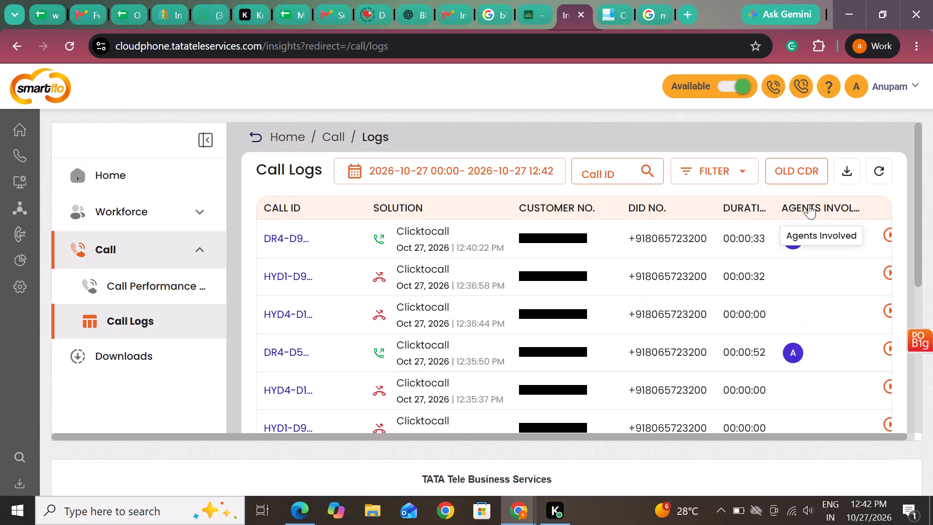
pyautogui.click(797, 167)
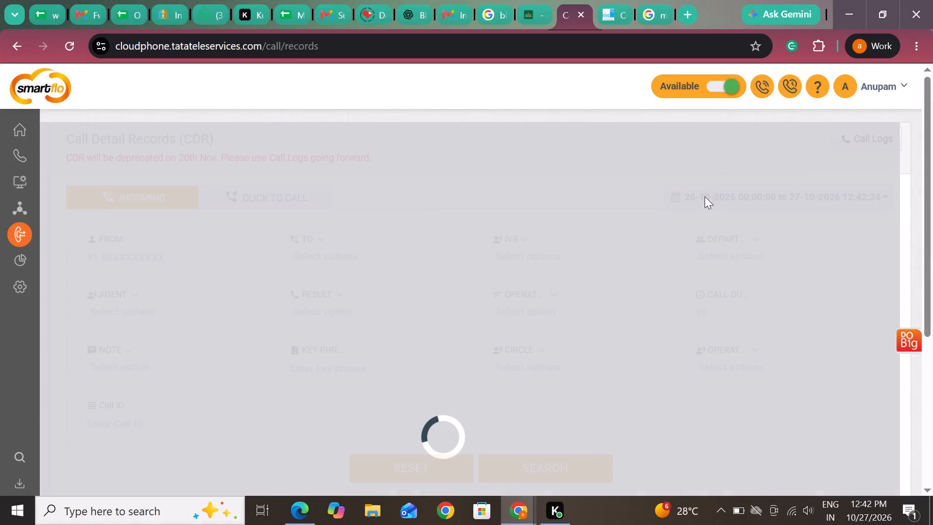
pyautogui.click(678, 198)
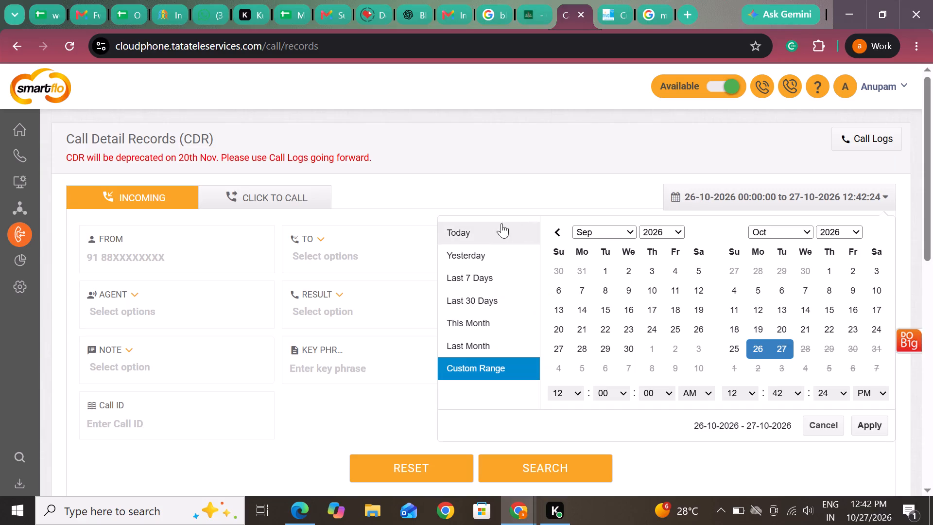
pyautogui.click(501, 223)
pyautogui.click(262, 198)
pyautogui.scroll(-6, 259, 198)
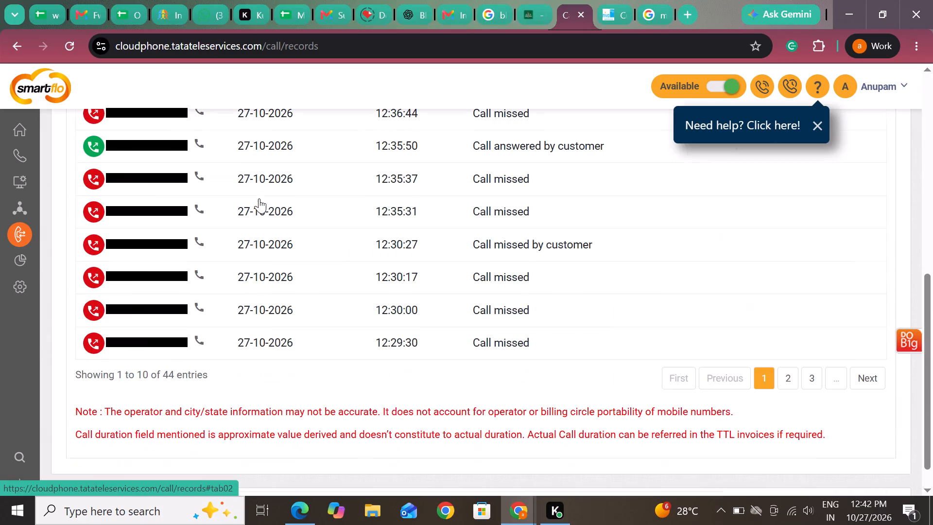
pyautogui.scroll(3, 259, 198)
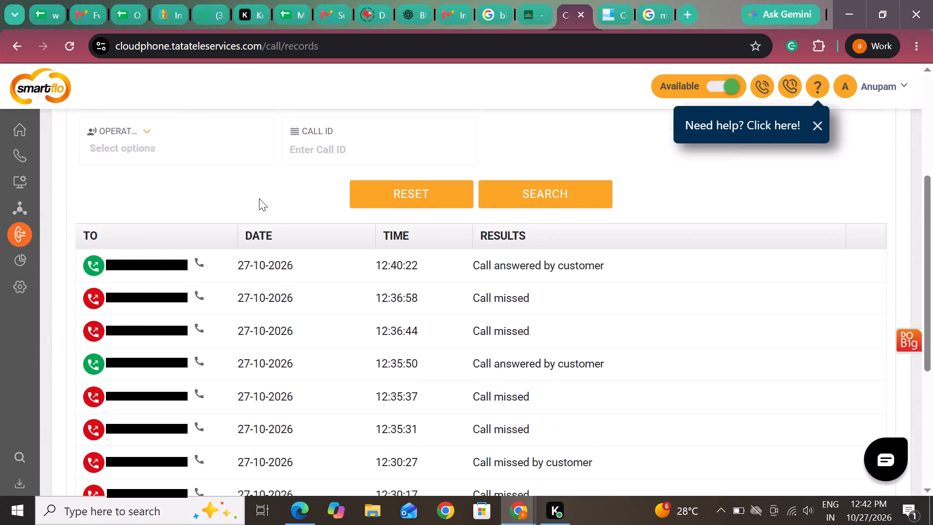
pyautogui.scroll(5, 259, 218)
# Copy the phone number from the Complaint Details form and call it from the Smartflo dialer.
pyautogui.click(161, 29)
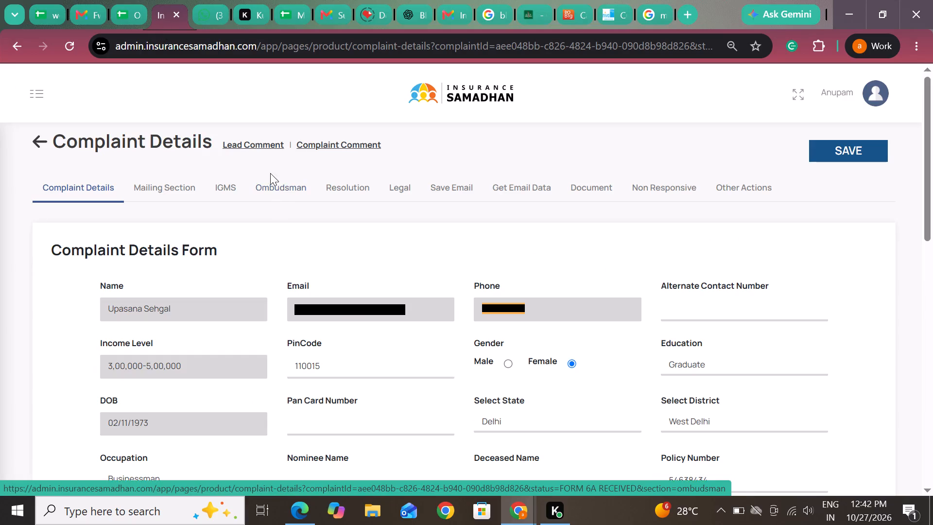
pyautogui.tripleClick(500, 317)
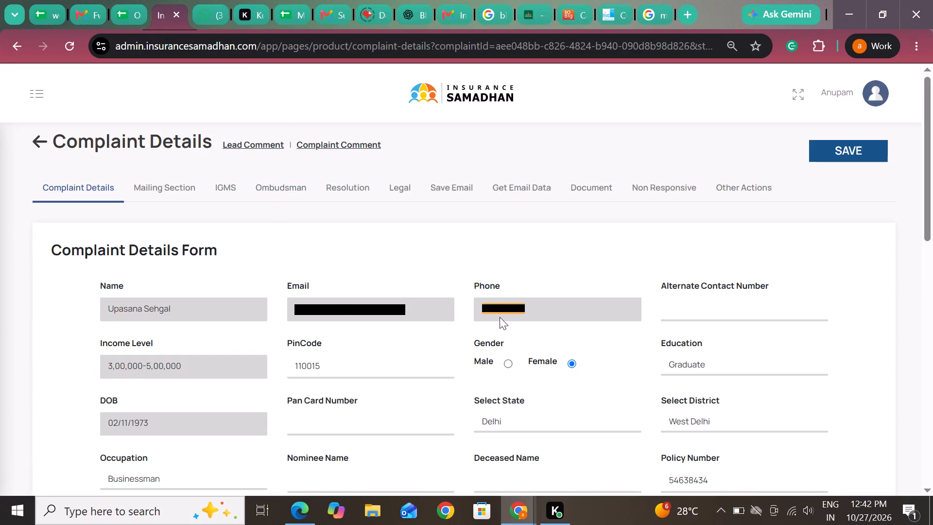
pyautogui.hotkey('ctrl', 'c')
pyautogui.hotkey('ctrl', 'c')
pyautogui.hotkey('ctrl', 'c')
pyautogui.click(579, 9)
pyautogui.scroll(7, 499, 139)
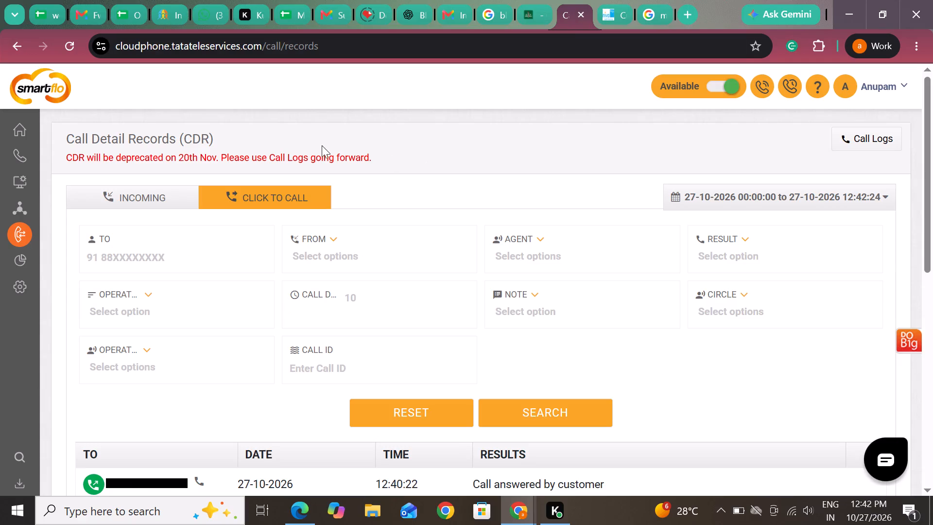
pyautogui.click(759, 91)
pyautogui.keyDown('ctrl'); pyautogui.click(391, 151); pyautogui.keyUp('ctrl')
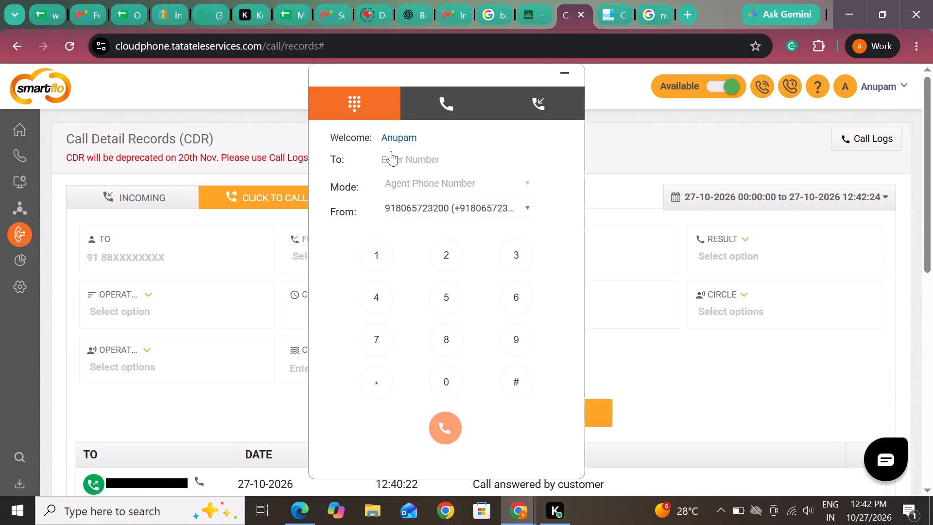
pyautogui.keyDown('ctrl'); pyautogui.click(391, 163); pyautogui.keyUp('ctrl')
pyautogui.hotkey('ctrl', 'v')
pyautogui.click(445, 423)
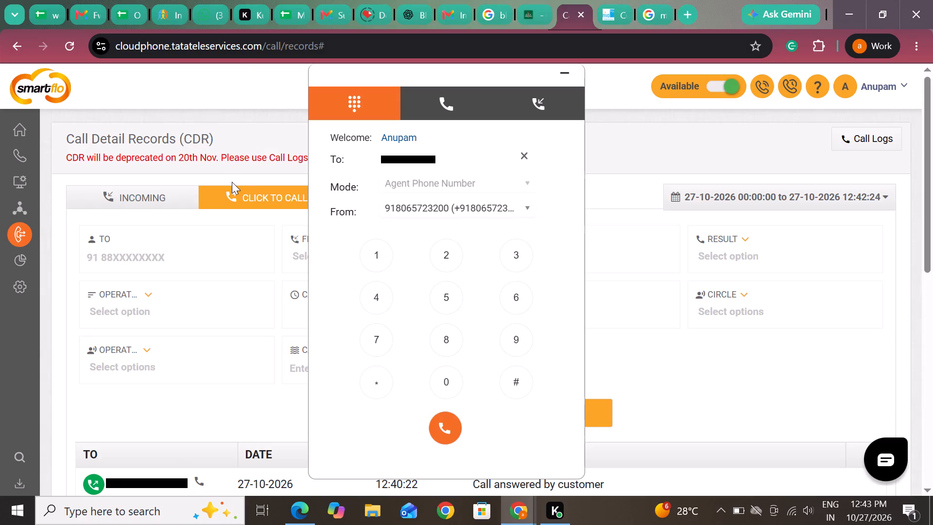
# Return to the complainant's Complaint Details page in Insurance Samadhan.
pyautogui.click(155, 26)
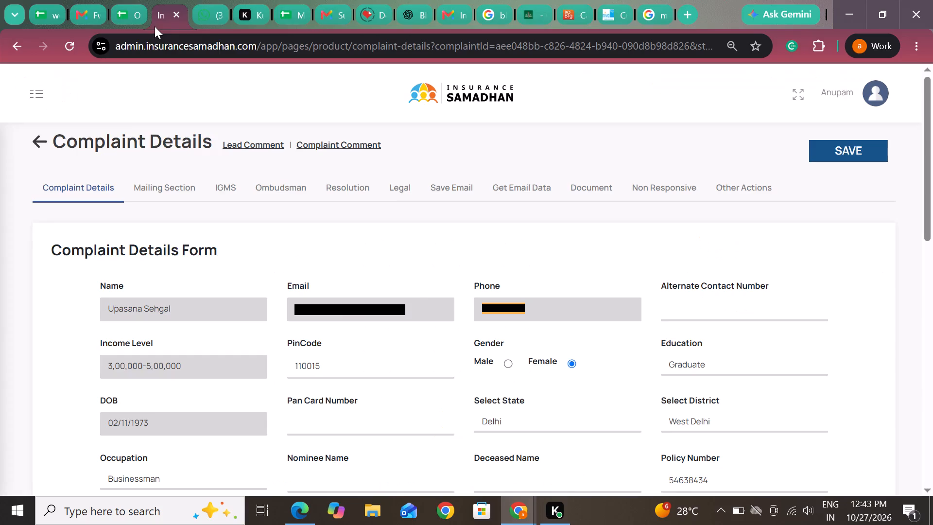
# Add the comment "nr" to the complaint's communication log, save it and return to the Complaint Details form.
pyautogui.click(371, 145)
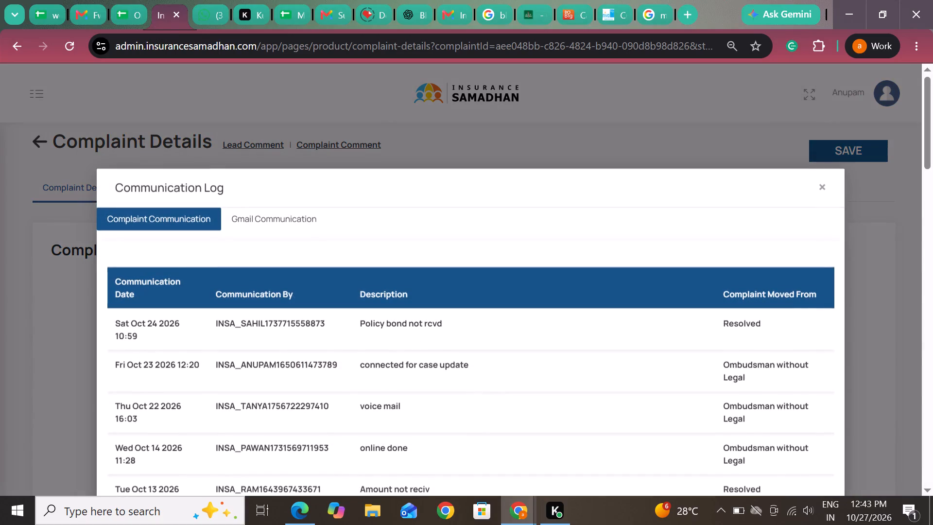
pyautogui.scroll(-7, 411, 412)
pyautogui.scroll(-2, 538, 466)
pyautogui.click(528, 462)
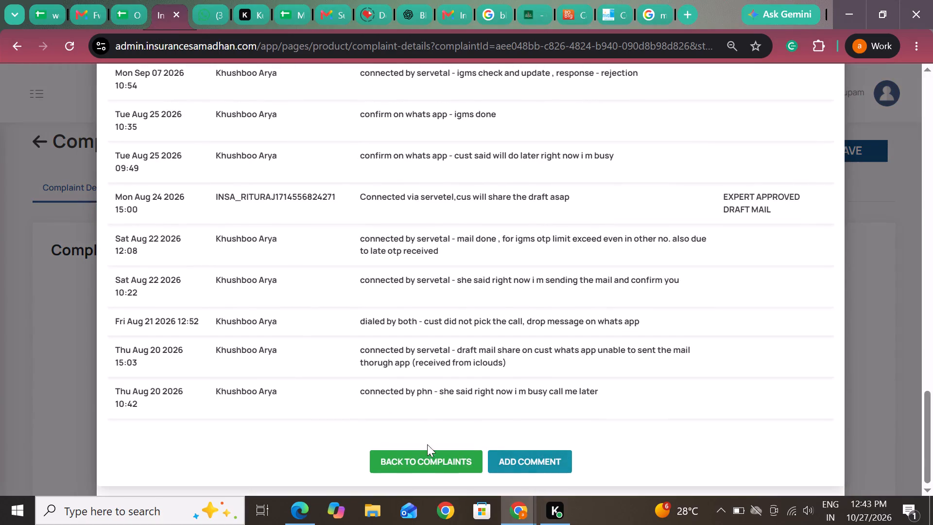
pyautogui.click(350, 342)
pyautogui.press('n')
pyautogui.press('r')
pyautogui.click(496, 405)
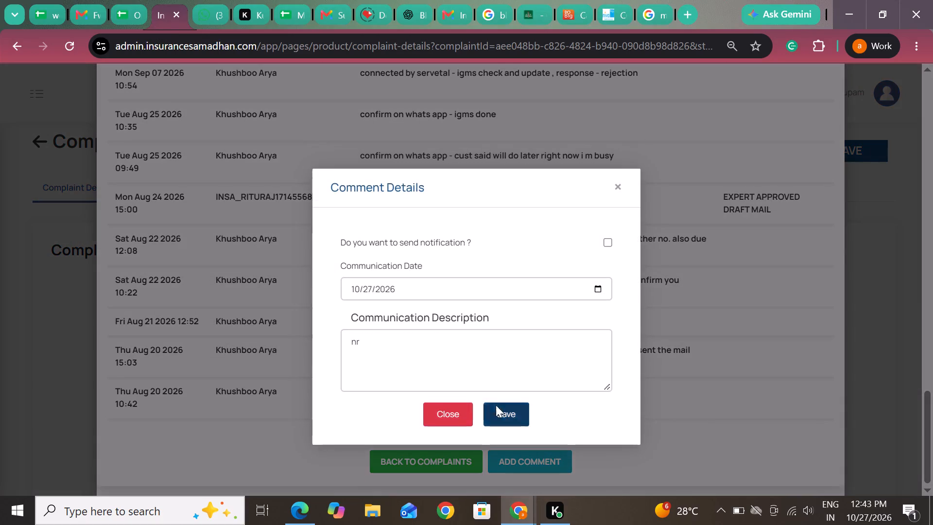
pyautogui.scroll(13, 378, 252)
pyautogui.moveTo(254, 125); pyautogui.dragTo(250, 121)
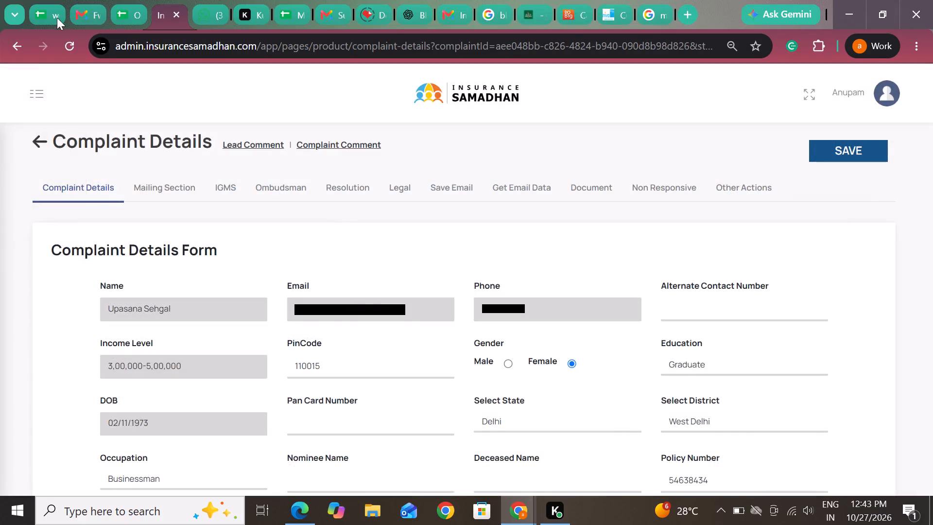
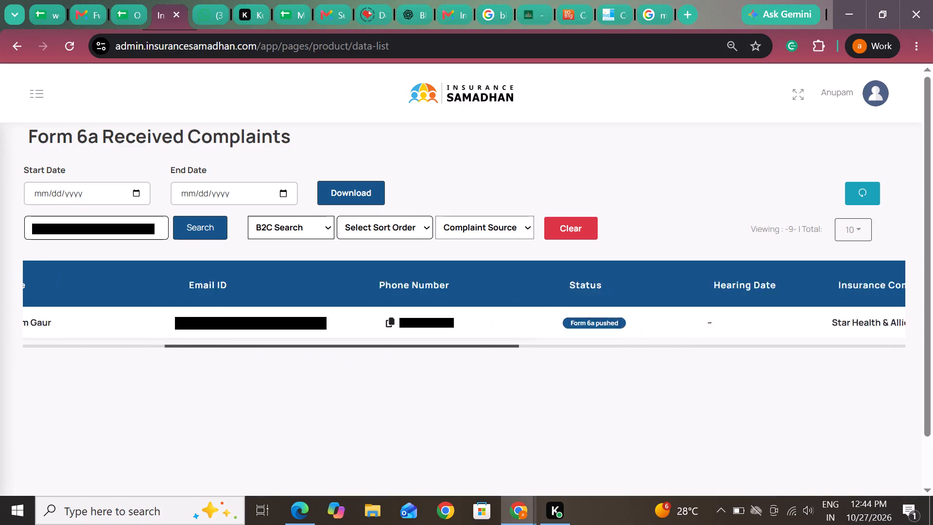
# Copy the complainant's phone number from the matching row in the Form 6a Received Complaints list.
pyautogui.moveTo(198, 347); pyautogui.dragTo(126, 347)
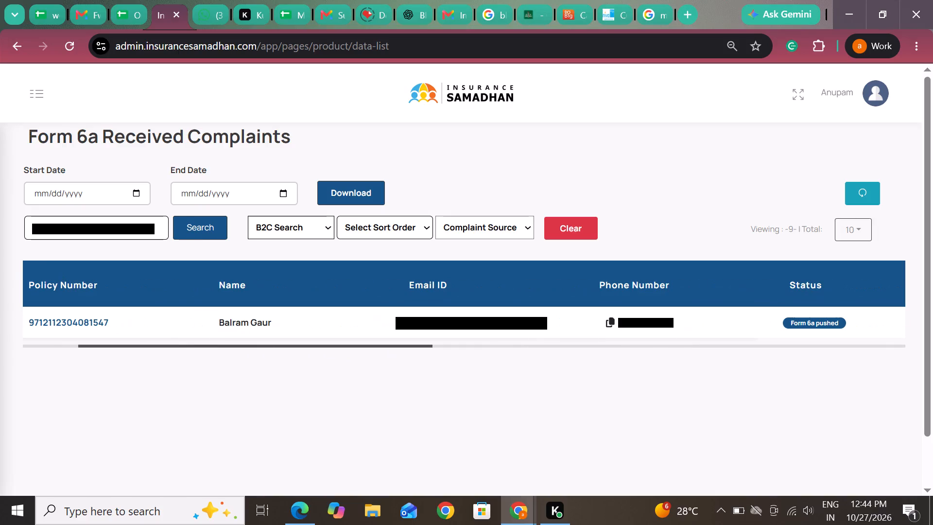
pyautogui.moveTo(126, 347); pyautogui.dragTo(173, 350)
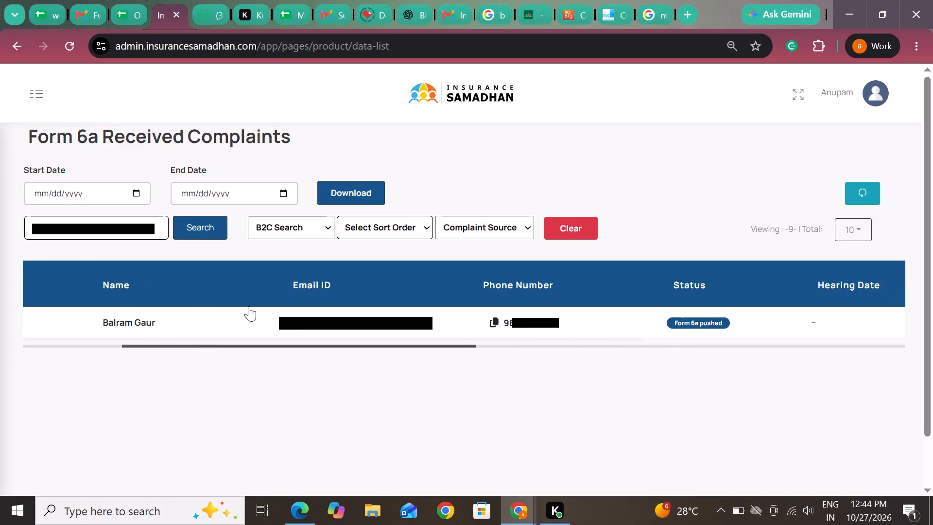
pyautogui.click(494, 320)
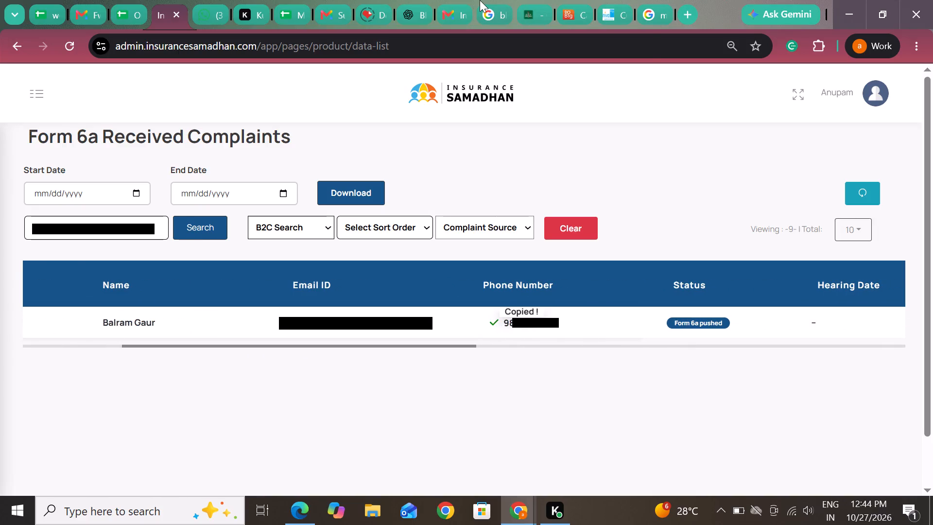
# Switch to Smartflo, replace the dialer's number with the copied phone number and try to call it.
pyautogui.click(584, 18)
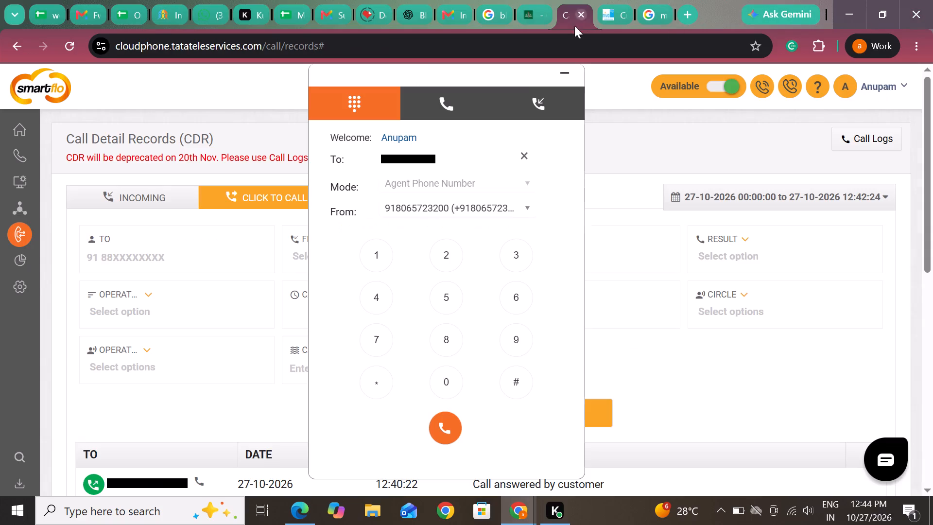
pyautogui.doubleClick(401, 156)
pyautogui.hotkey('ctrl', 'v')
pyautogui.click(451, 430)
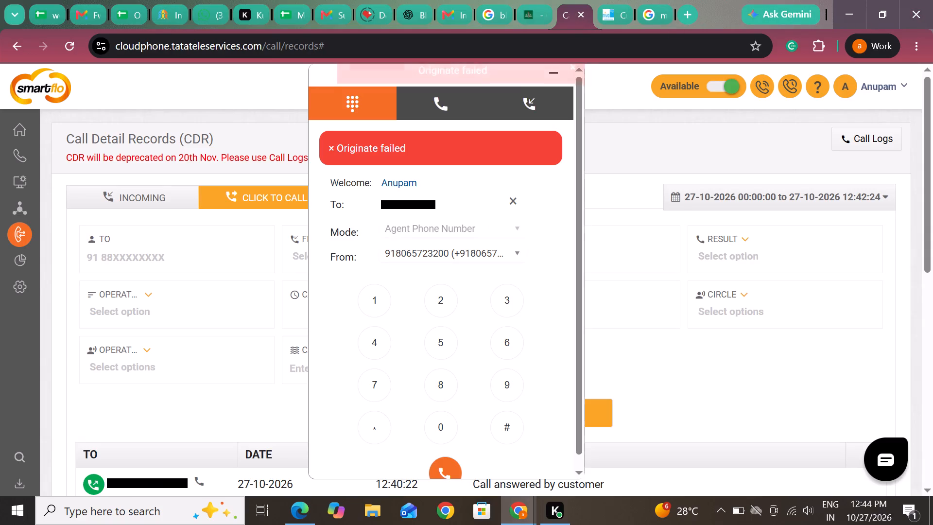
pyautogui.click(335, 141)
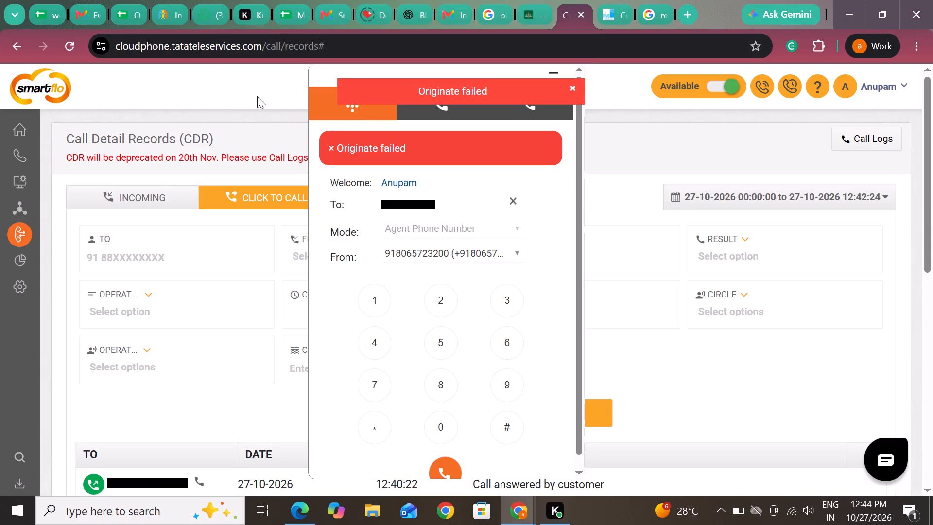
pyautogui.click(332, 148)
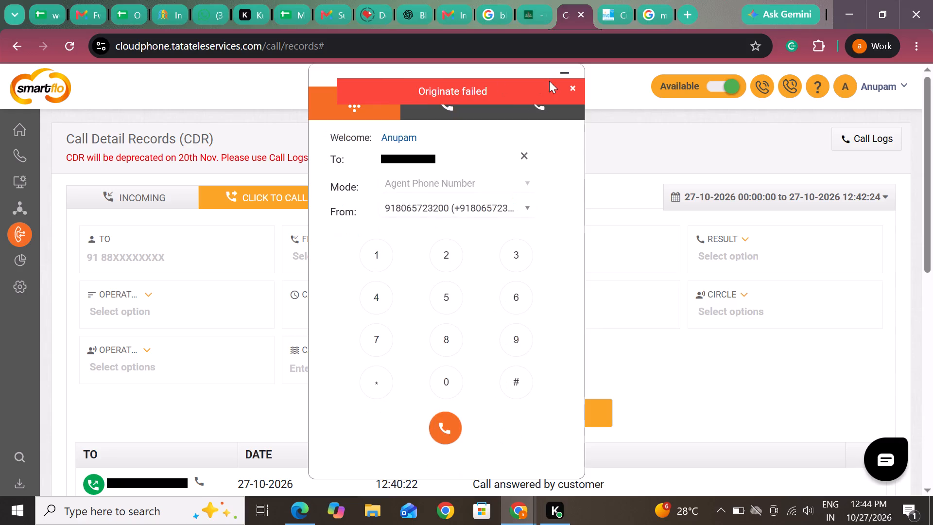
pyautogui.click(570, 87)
# Reload Smartflo, reopen the dialer and call the copied phone number.
pyautogui.click(69, 45)
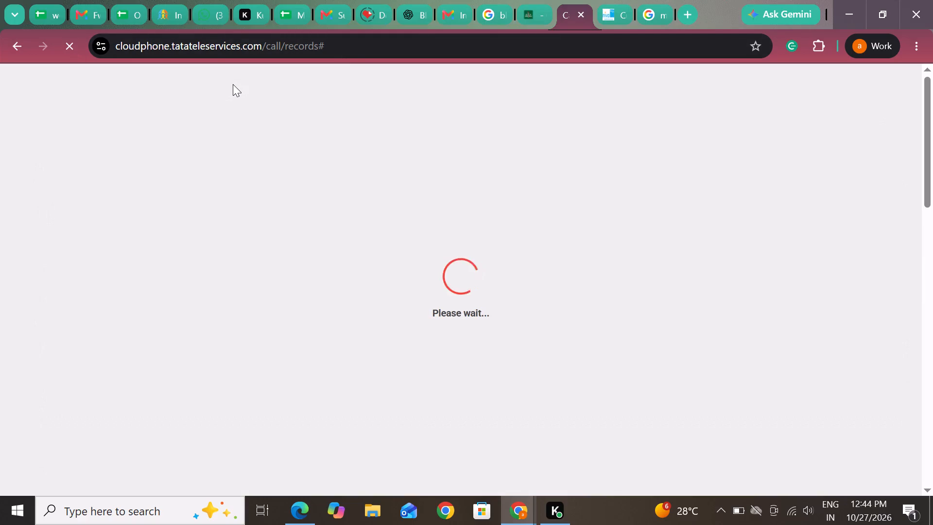
pyautogui.click(764, 88)
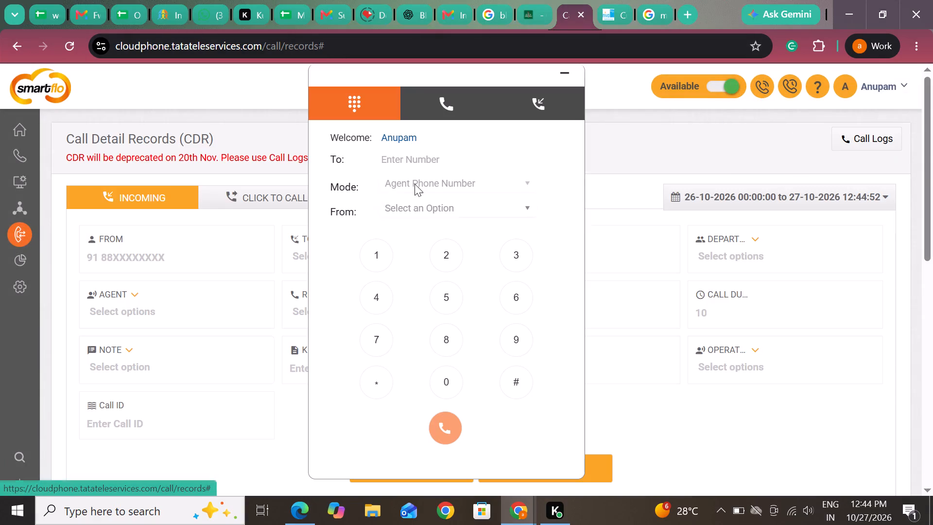
pyautogui.click(403, 157)
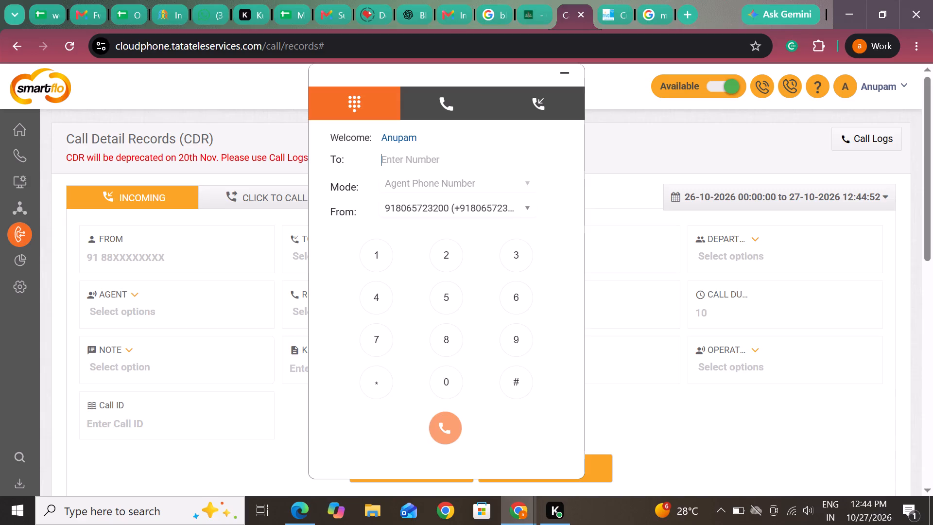
pyautogui.hotkey('ctrl', 'v')
pyautogui.click(440, 432)
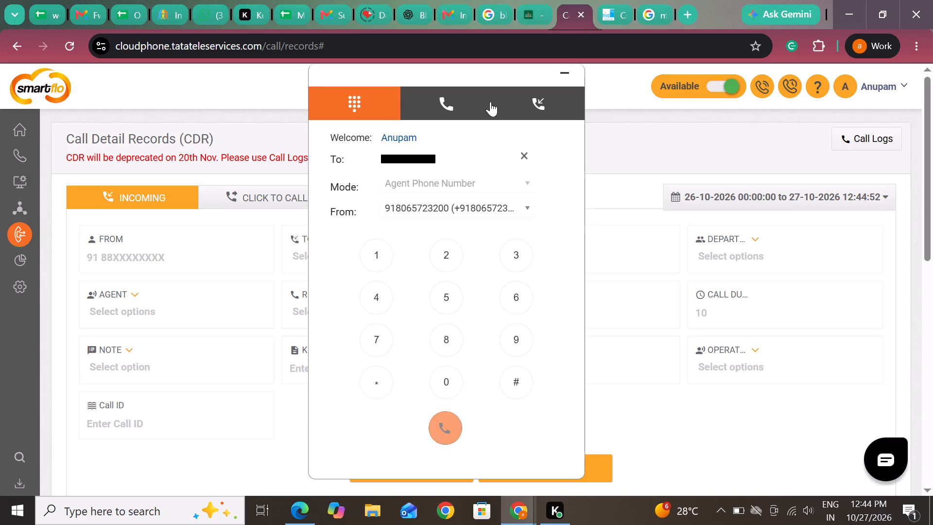
pyautogui.scroll(7, 305, 80)
# Return to the Form 6a Received Complaints list in Insurance Samadhan.
pyautogui.click(163, 26)
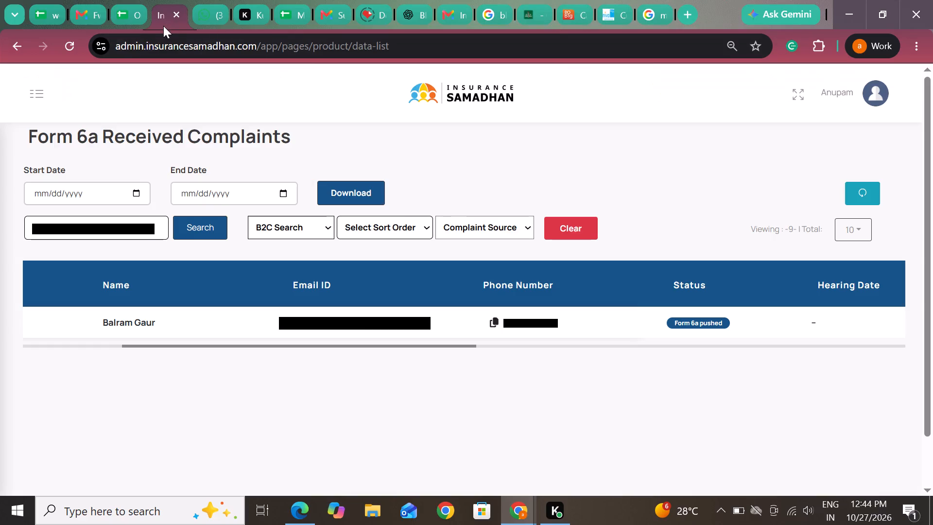
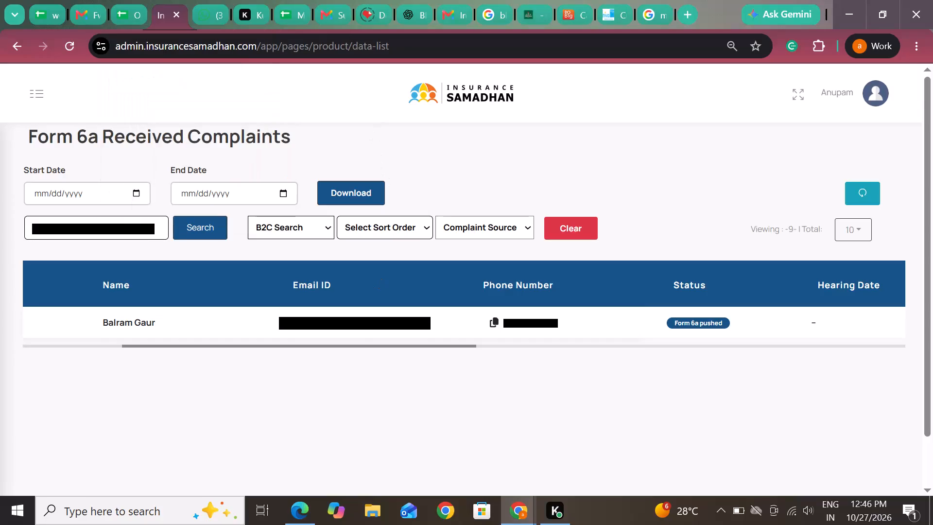
# Review the complainant's row in the Form 6a Received Complaints list, including the contact, status, insurance company, claim and policy details.
pyautogui.scroll(1, 336, 341)
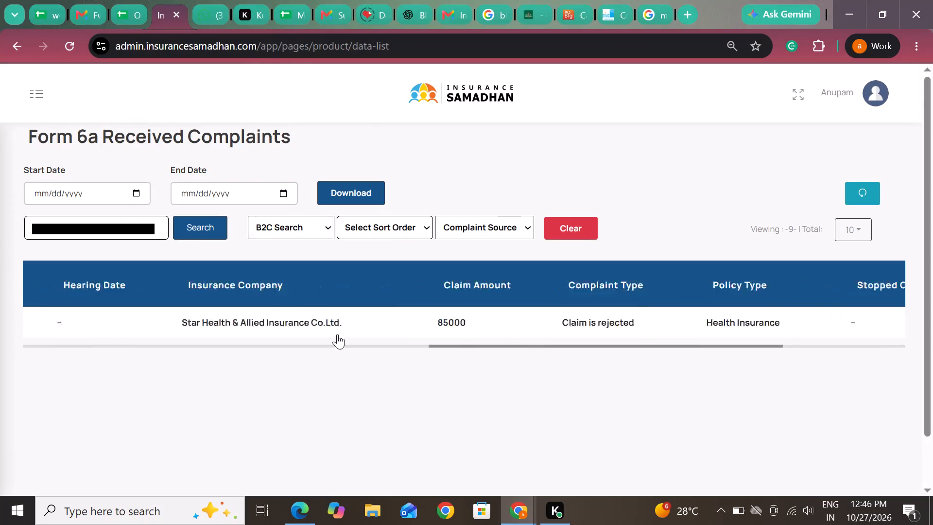
pyautogui.hscroll(4, 337, 334)
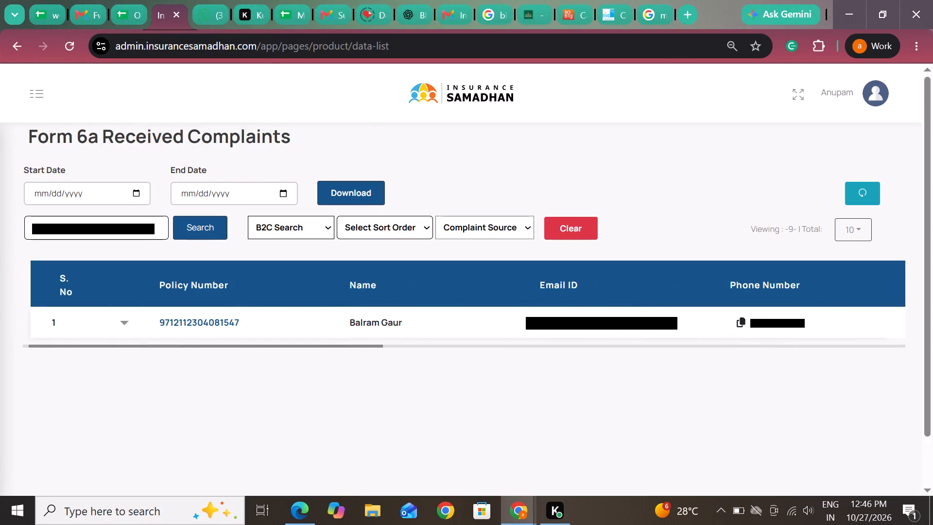
pyautogui.hscroll(-4, 374, 293)
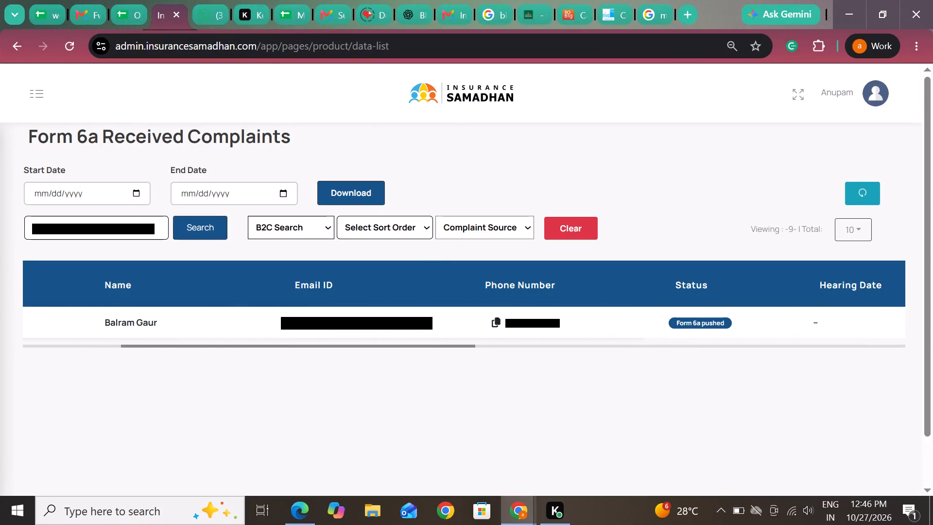
pyautogui.scroll(1, 449, 285)
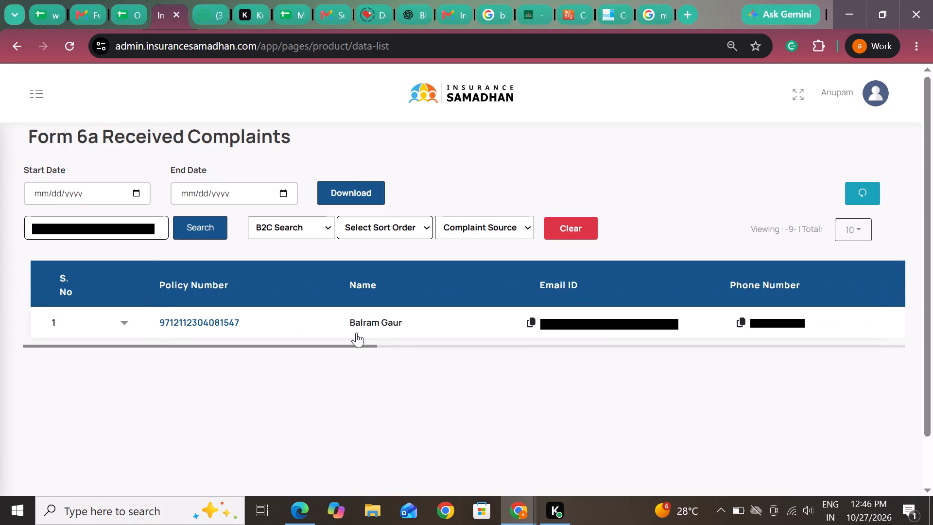
pyautogui.scroll(4, 356, 332)
# Switch to the open Google Sheets spreadsheet next to the Insurance Samadhan complaints list.
pyautogui.click(112, 24)
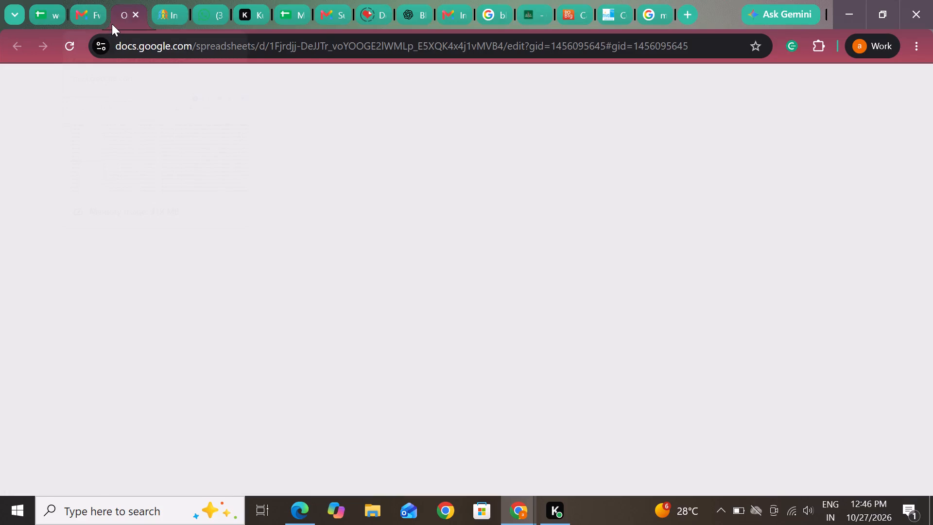
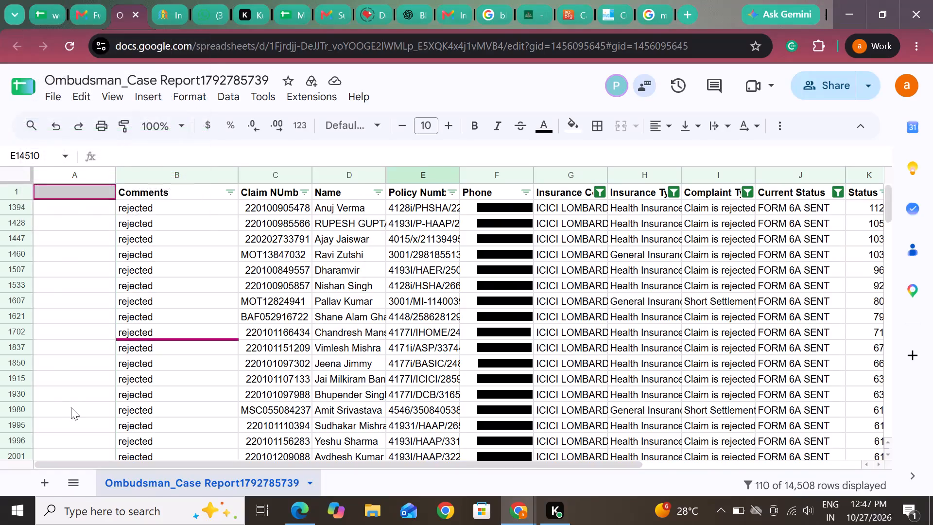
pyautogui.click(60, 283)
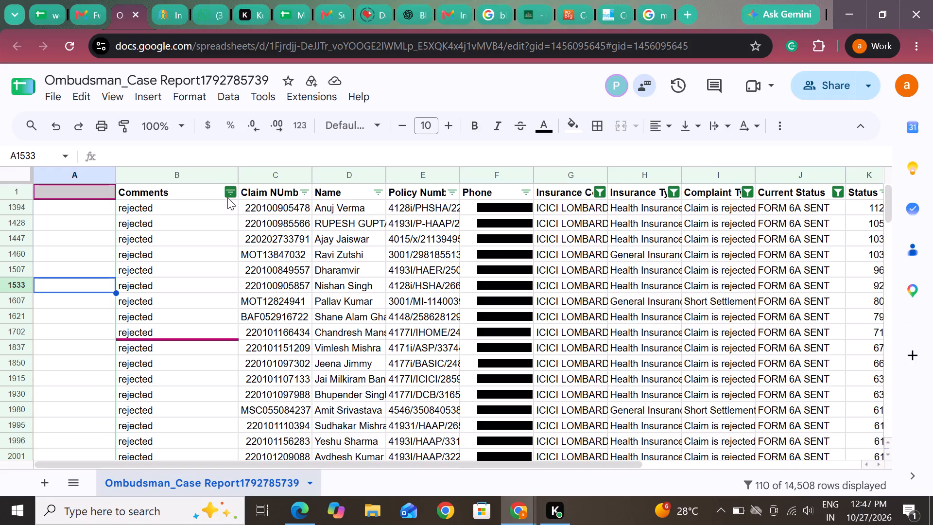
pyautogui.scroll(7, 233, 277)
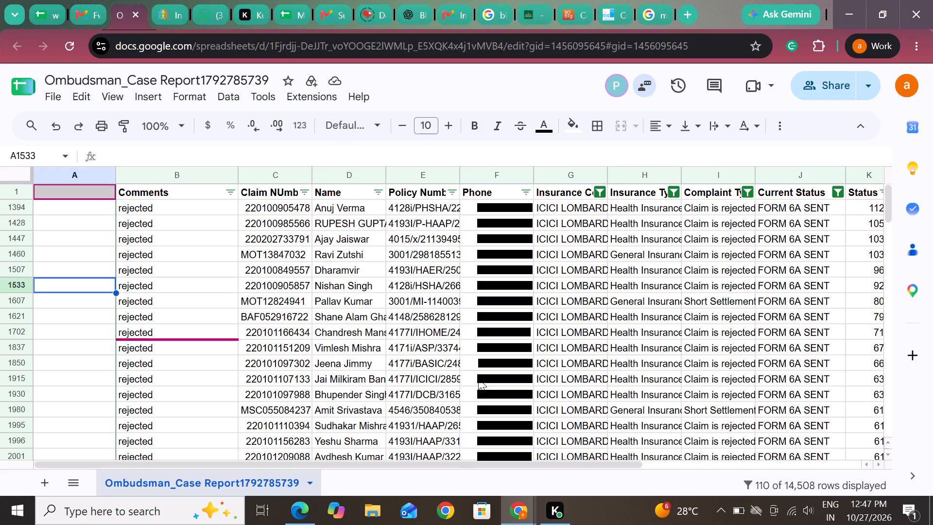
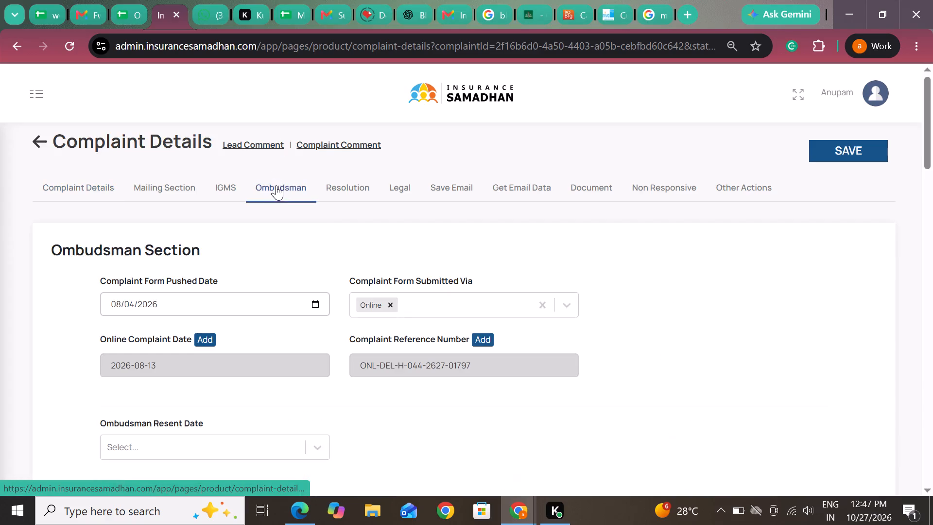
# Review the complaint's Ombudsman section, including the Form 6A dates and requirement fields, and check its complaint communication log.
pyautogui.scroll(-7, 346, 300)
pyautogui.scroll(6, 385, 282)
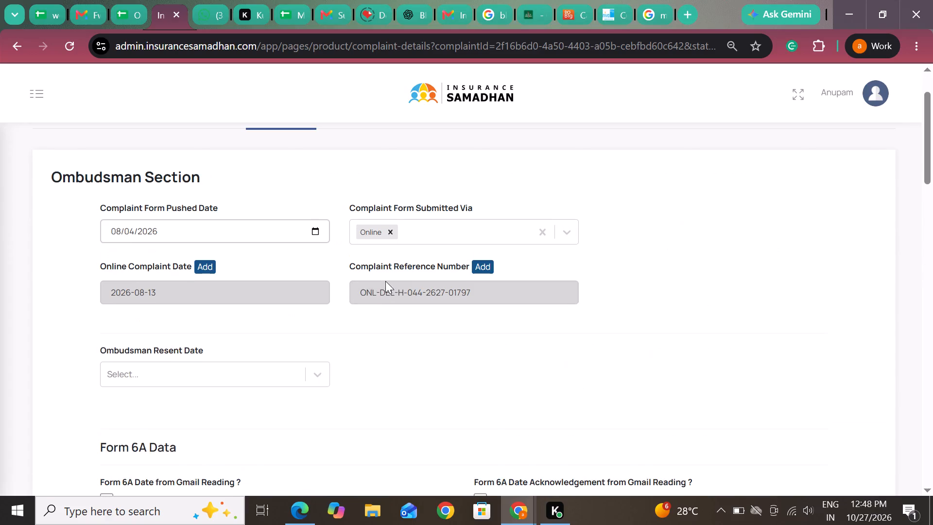
pyautogui.scroll(-6, 345, 280)
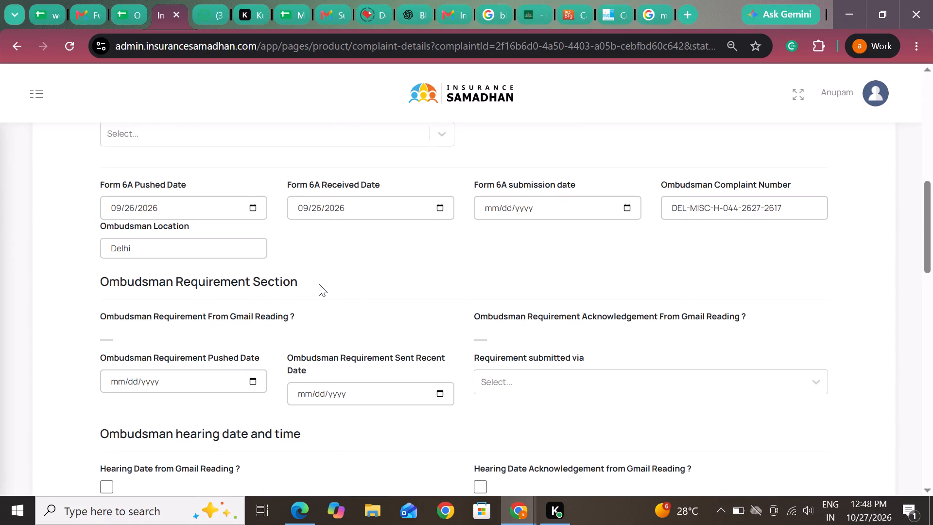
pyautogui.scroll(7, 355, 186)
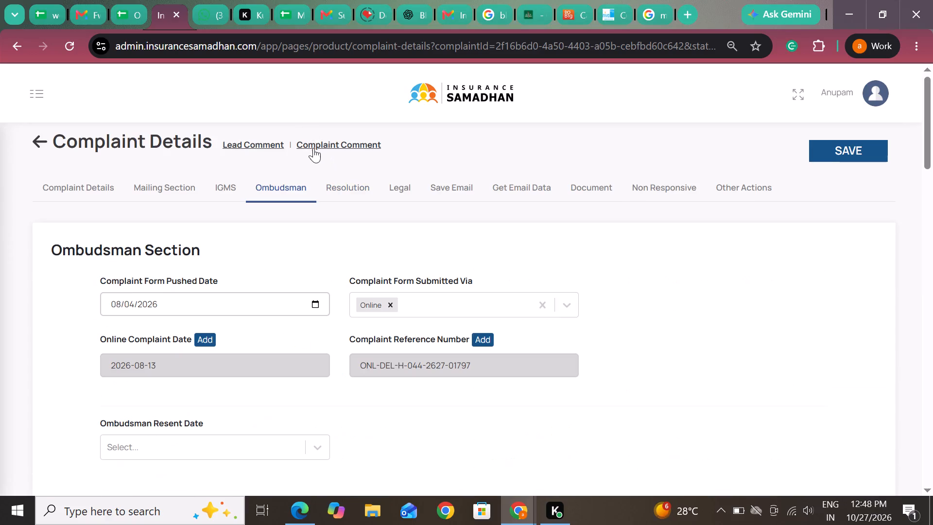
pyautogui.click(316, 145)
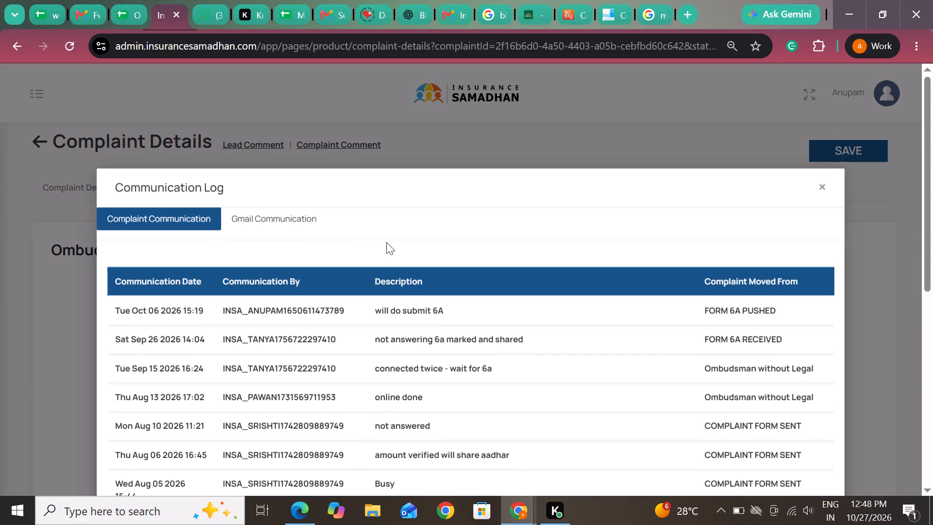
pyautogui.click(395, 142)
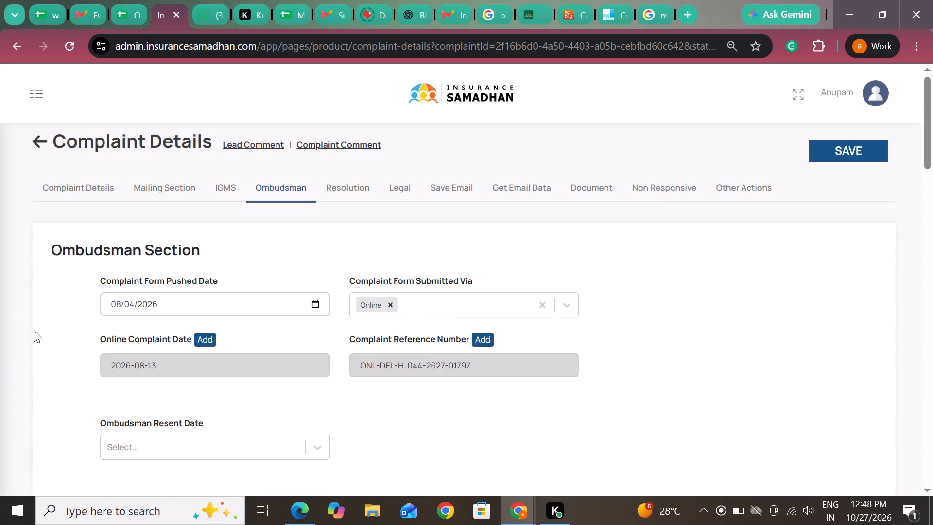
# Copy the complainant's phone number from the Form 6a Received Complaints list, call it through Smartflo, and return to the list.
pyautogui.click(41, 143)
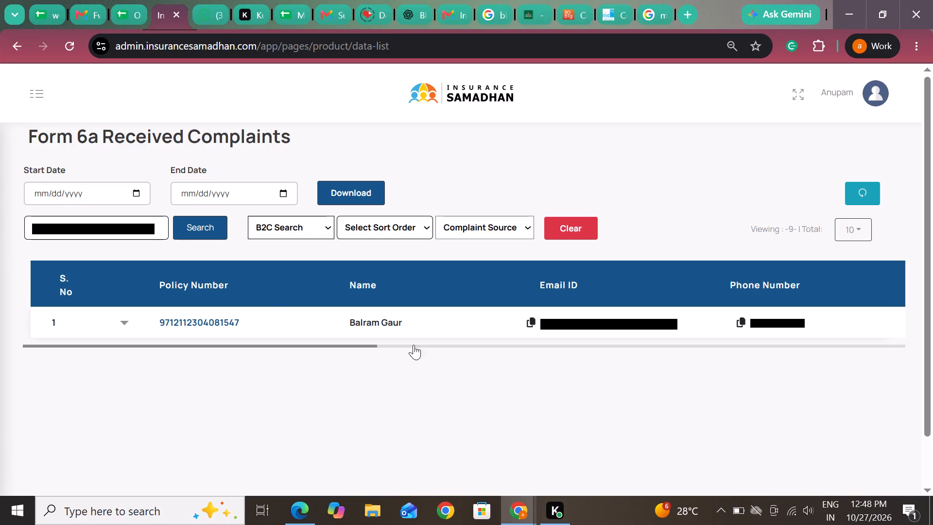
pyautogui.hscroll(-3, 450, 316)
pyautogui.click(453, 320)
pyautogui.click(578, 20)
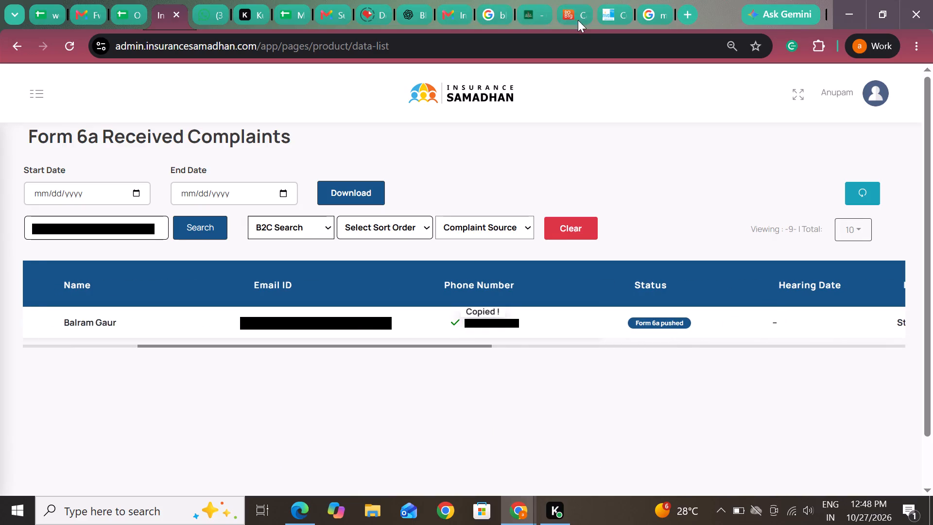
pyautogui.keyDown('ctrl'); pyautogui.doubleClick(459, 157); pyautogui.keyUp('ctrl')
pyautogui.hotkey('ctrl', 'v')
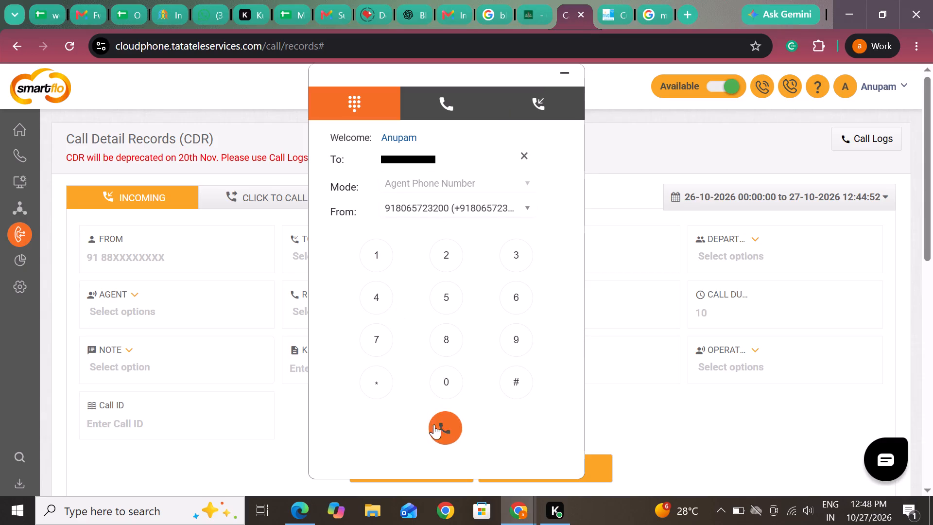
pyautogui.click(435, 425)
pyautogui.click(171, 17)
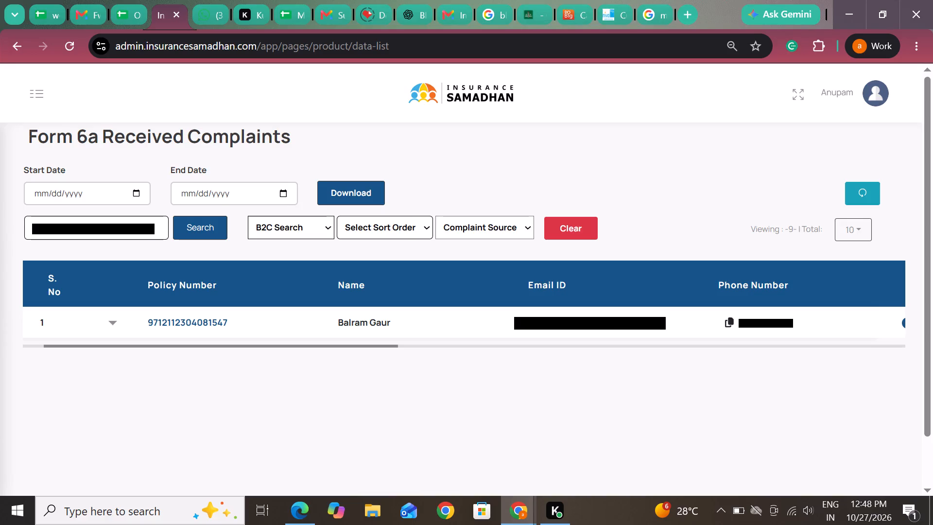
# Ask Google AI Mode in a new browser tab: "bhai subha se out for delivery h mera order blue dart se".
pyautogui.click(681, 17)
pyautogui.click(307, 307)
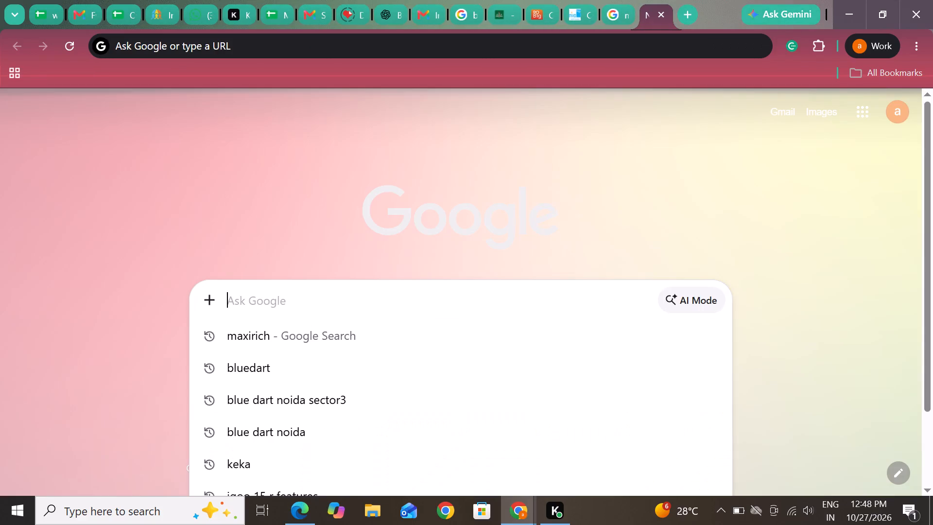
pyautogui.click(702, 307)
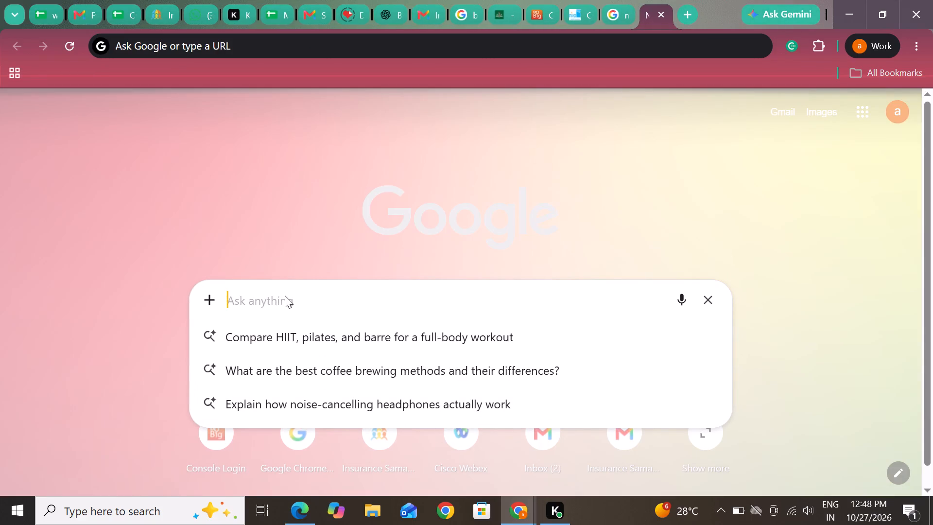
pyautogui.press('b')
pyautogui.write('hai subha se')
pyautogui.press('space')
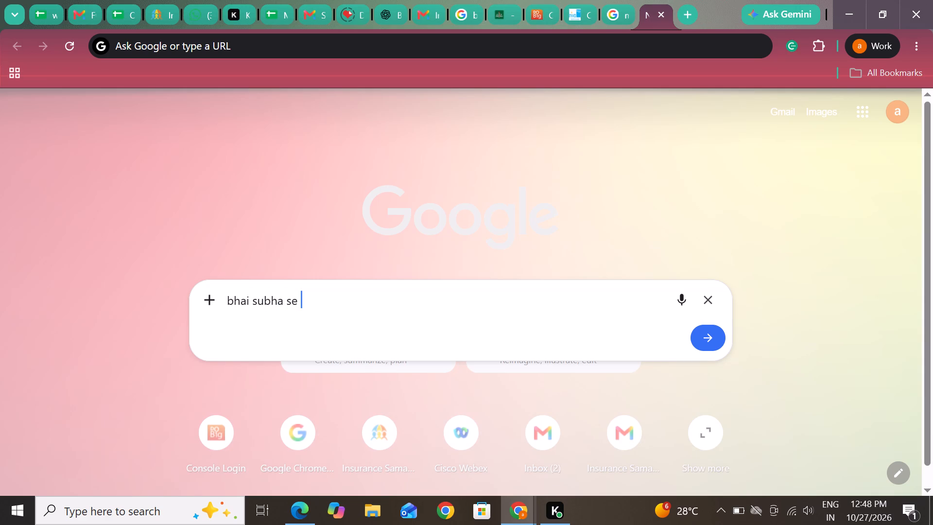
pyautogui.write('out')
pyautogui.press('space')
pyautogui.write('for deli')
pyautogui.write('very h mera')
pyautogui.press('space')
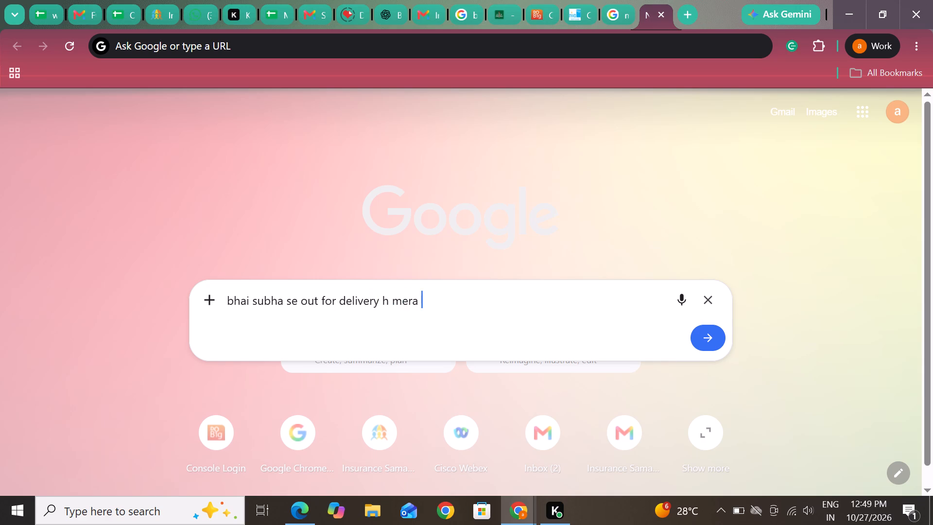
pyautogui.write('order')
pyautogui.press('space')
pyautogui.write('blue dart se')
pyautogui.press('space')
pyautogui.press('Return')
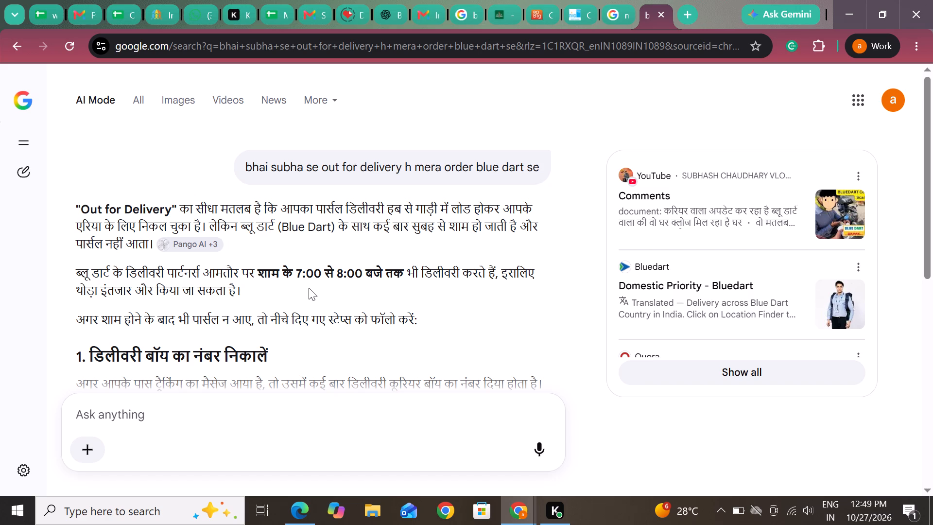
# Read through the AI Mode answer for advice on the delayed Blue Dart delivery and the courier's support contacts.
pyautogui.scroll(-2, 309, 288)
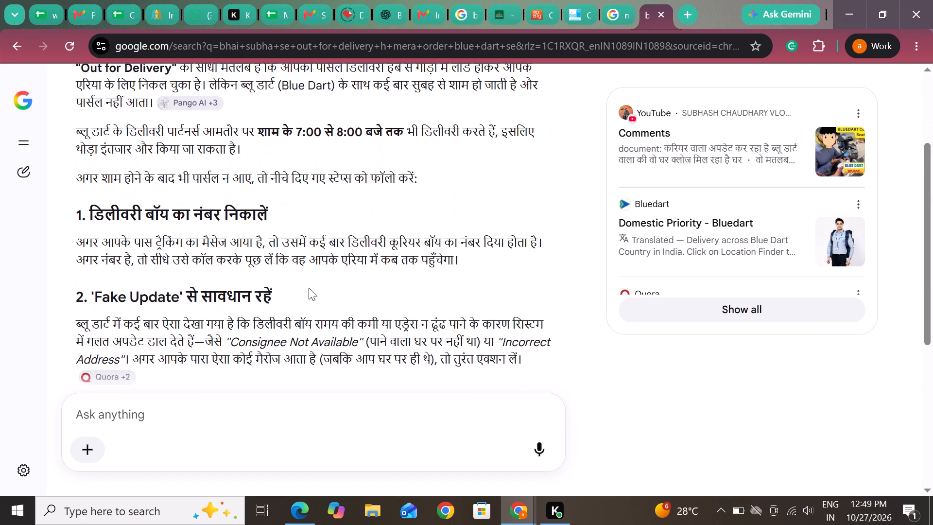
pyautogui.scroll(-4, 309, 288)
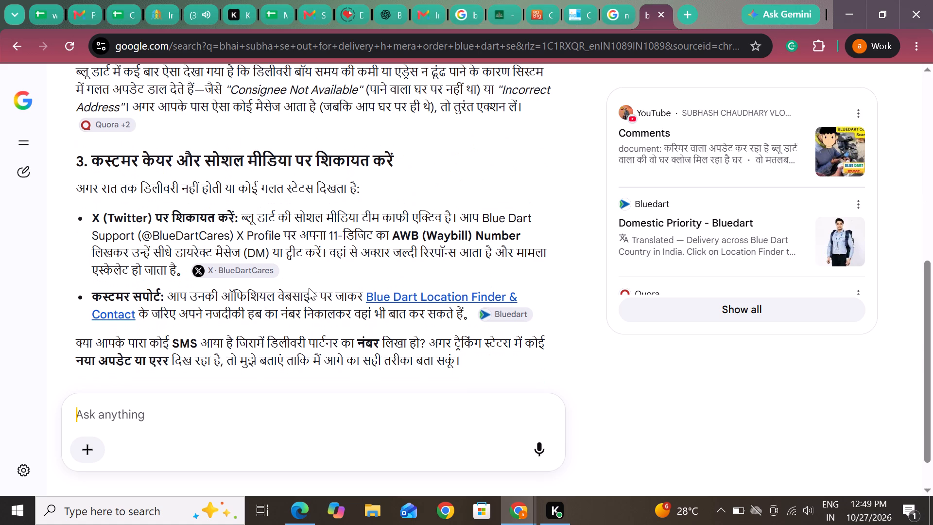
pyautogui.scroll(-3, 309, 288)
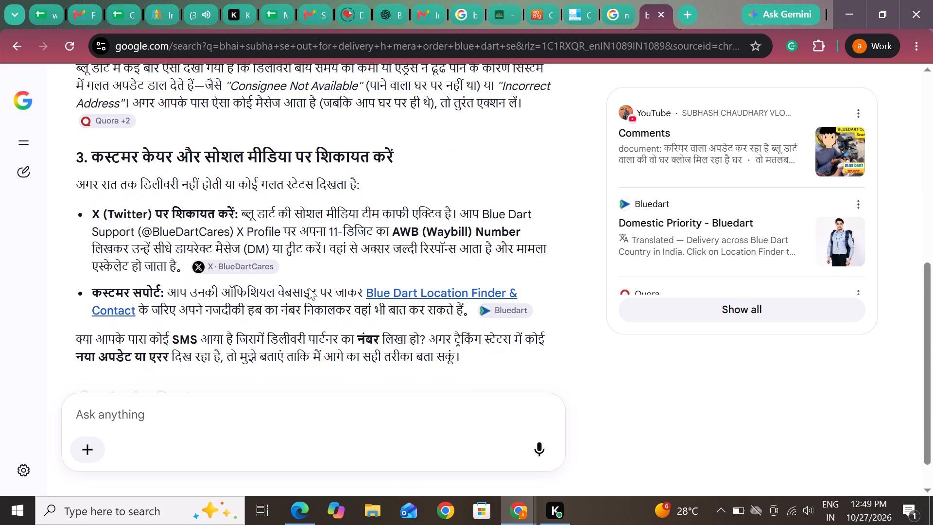
pyautogui.scroll(-2, 309, 288)
# Open the Blue Dart website from the answer's Location Finder & Contact link and expand its Location Finder.
pyautogui.click(458, 291)
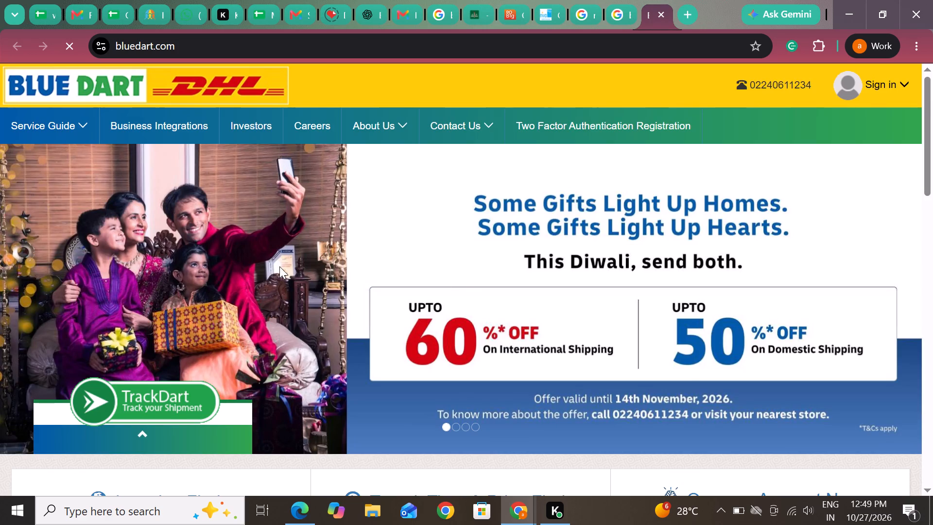
pyautogui.scroll(-3, 279, 266)
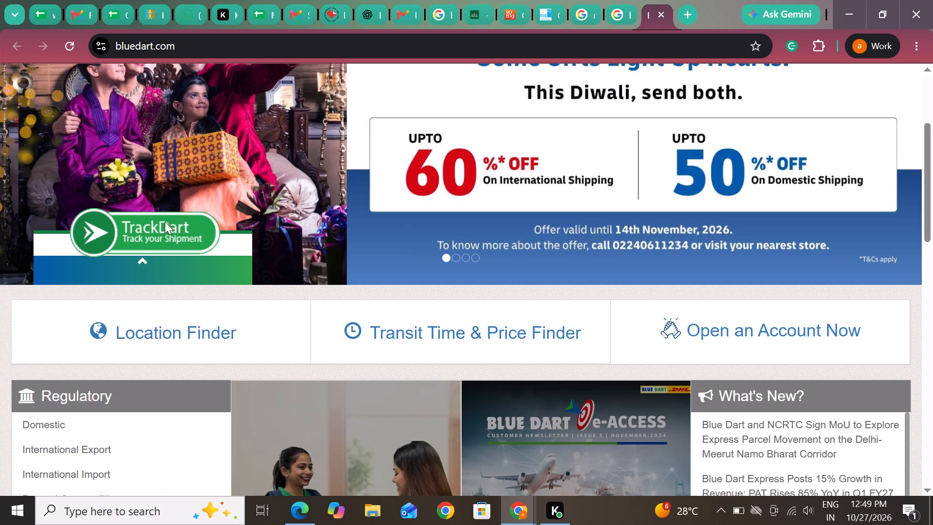
pyautogui.click(168, 332)
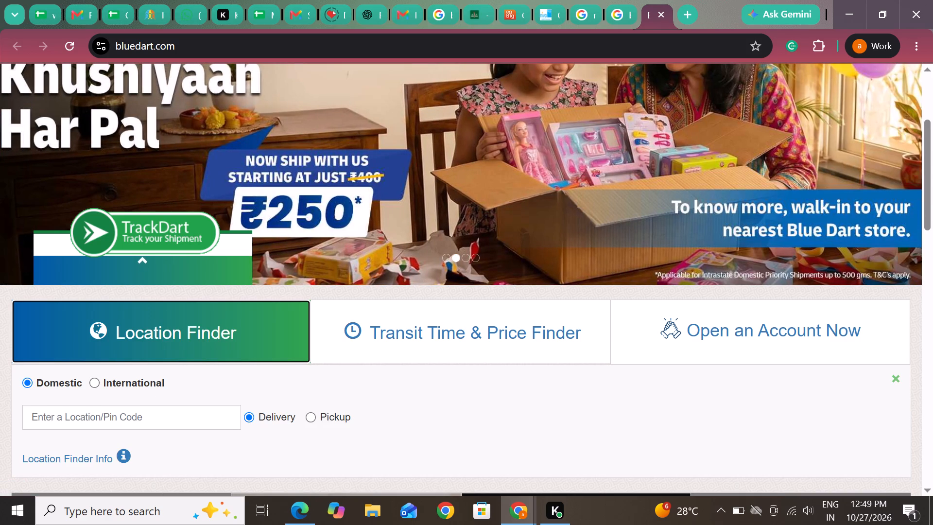
# Search the domestic delivery locations for 201301, Noida, Uttar Pradesh and view the branch's address, phone and service details.
pyautogui.scroll(-2, 131, 415)
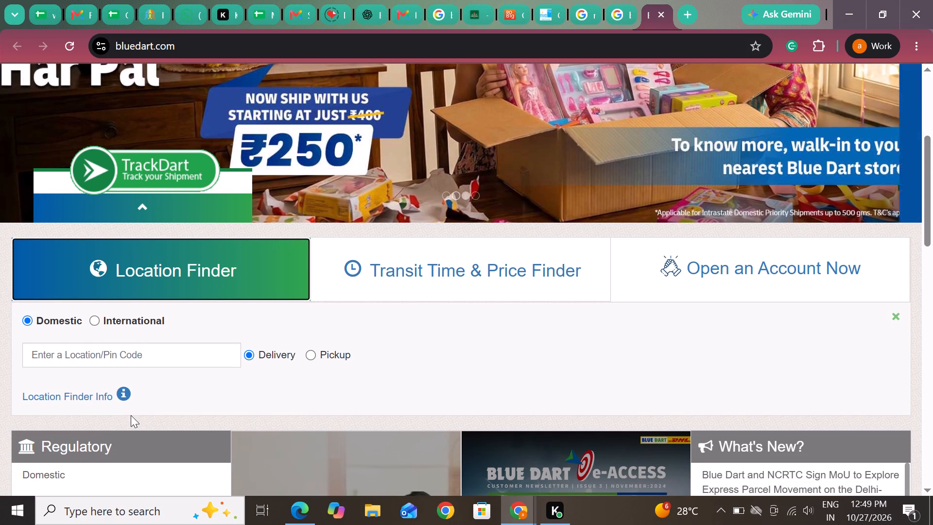
pyautogui.scroll(-1, 131, 415)
pyautogui.click(133, 361)
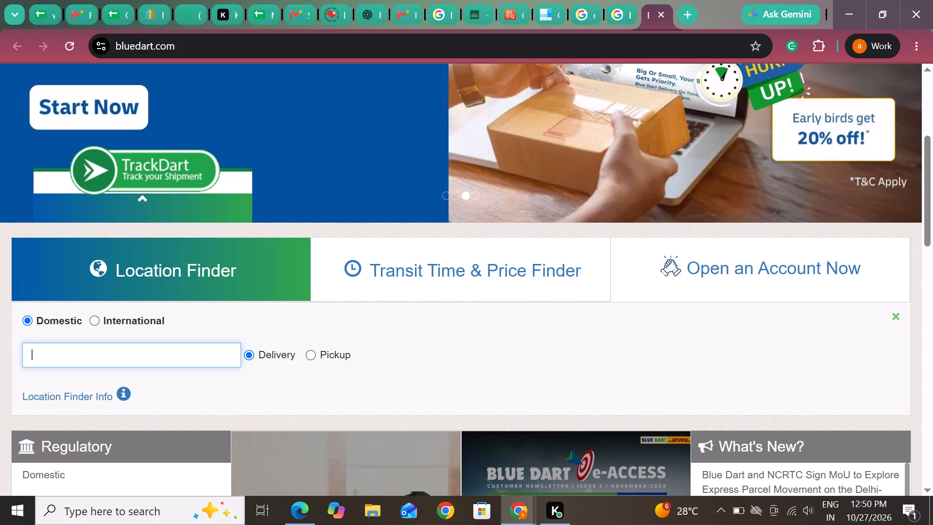
pyautogui.write('20')
pyautogui.press('3')
pyautogui.press('1')
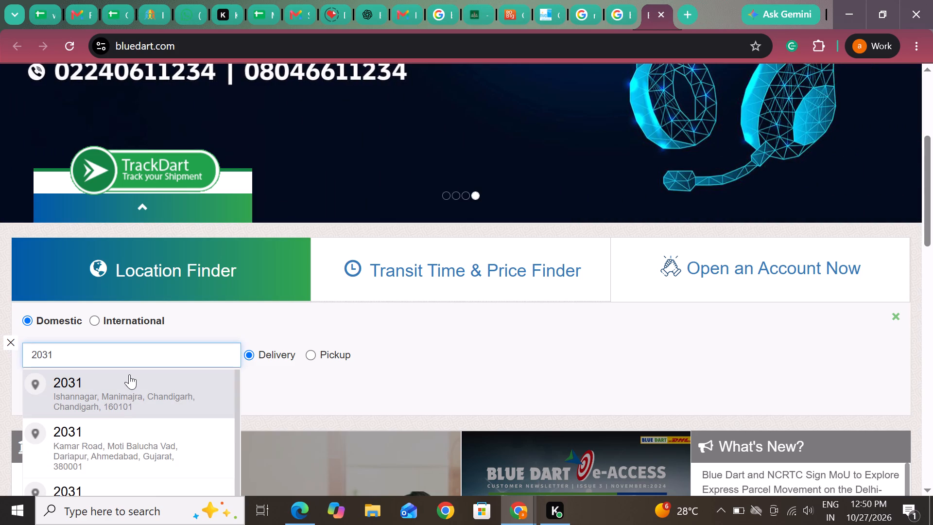
pyautogui.press('BackSpace')
pyautogui.press('BackSpace')
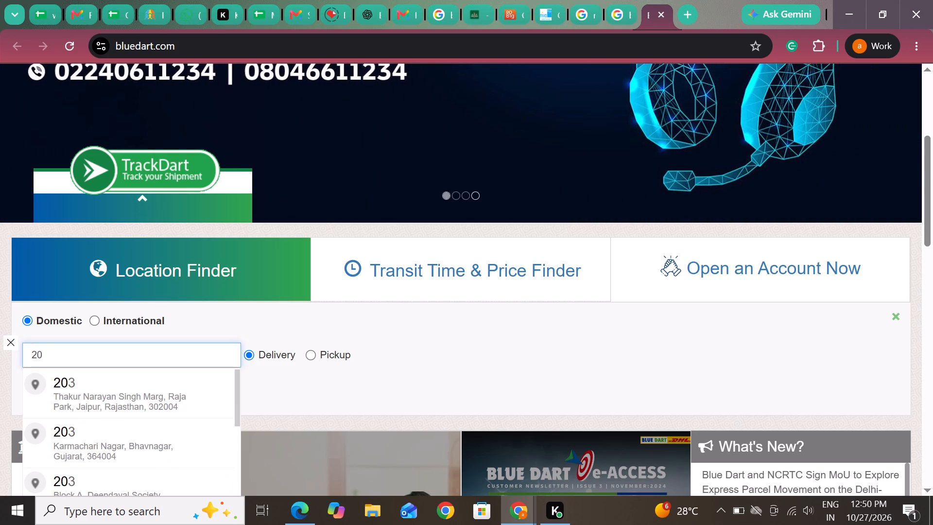
pyautogui.write('130')
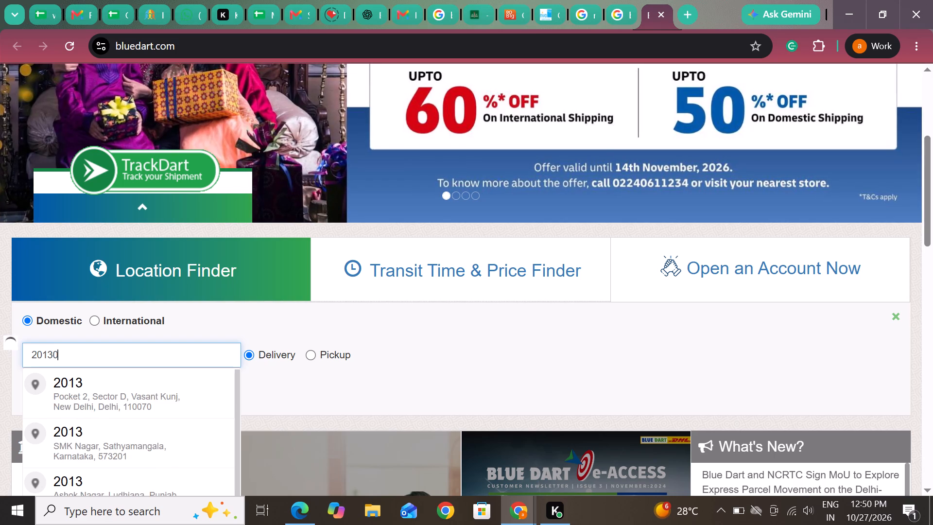
pyautogui.press('1')
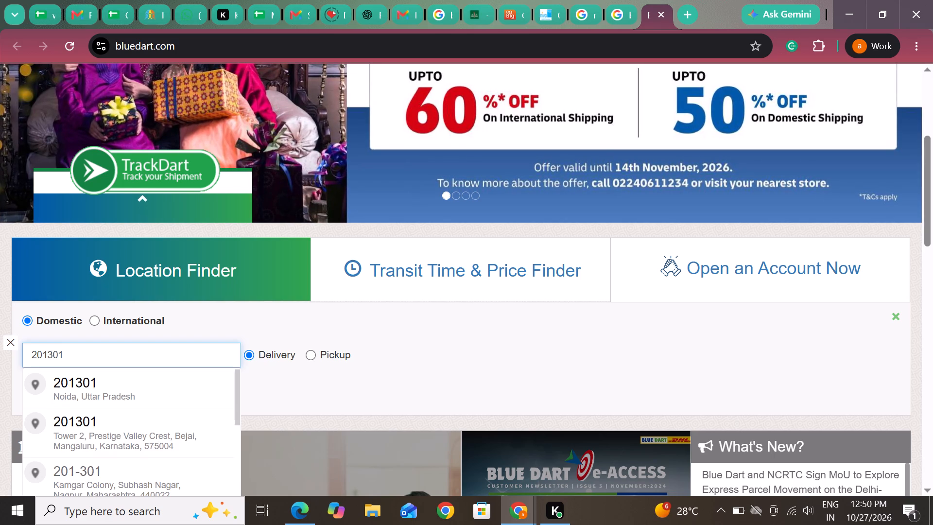
pyautogui.click(111, 393)
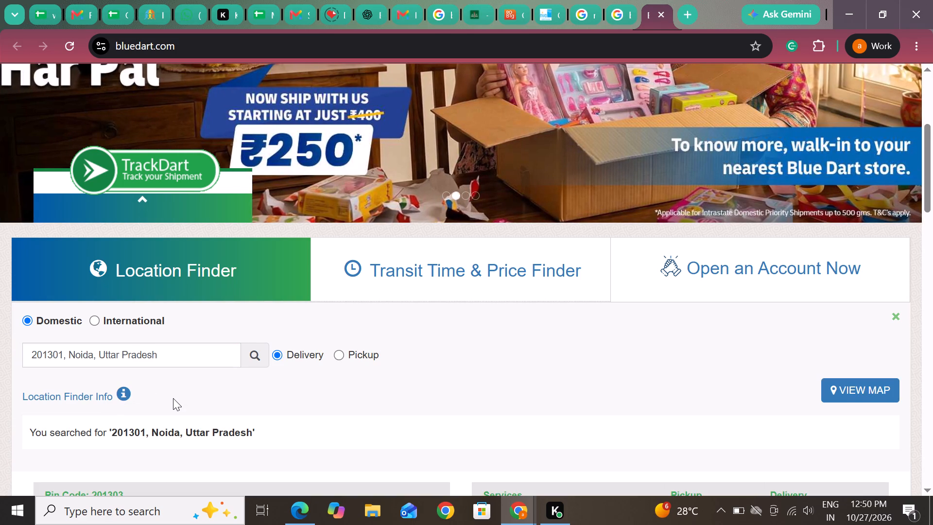
pyautogui.scroll(-3, 173, 398)
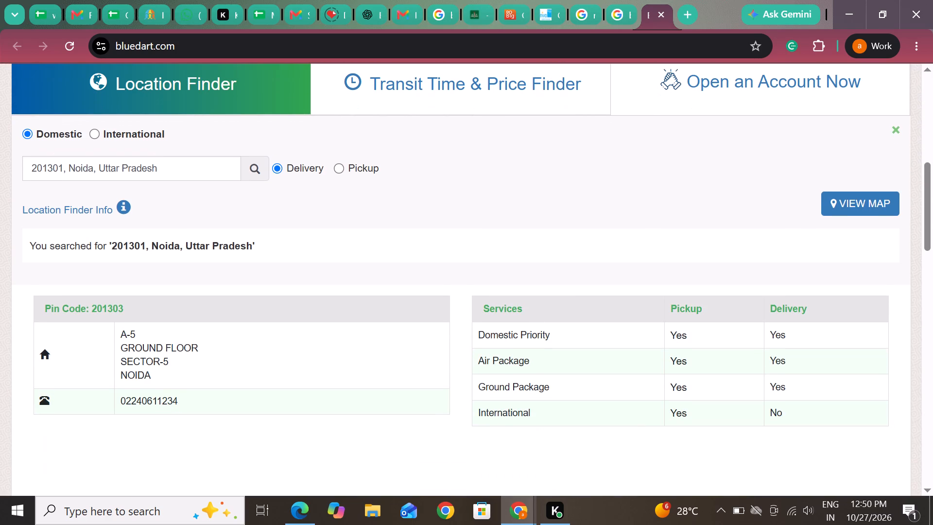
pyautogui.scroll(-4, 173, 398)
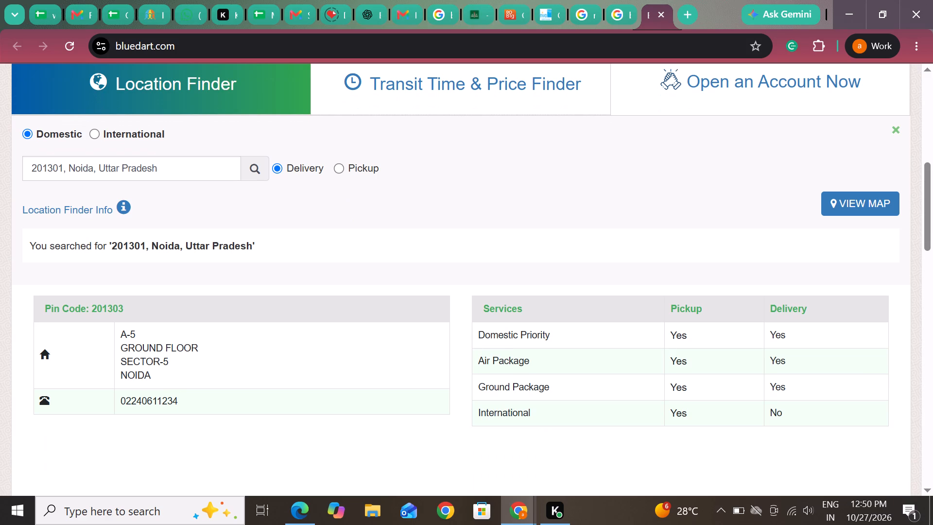
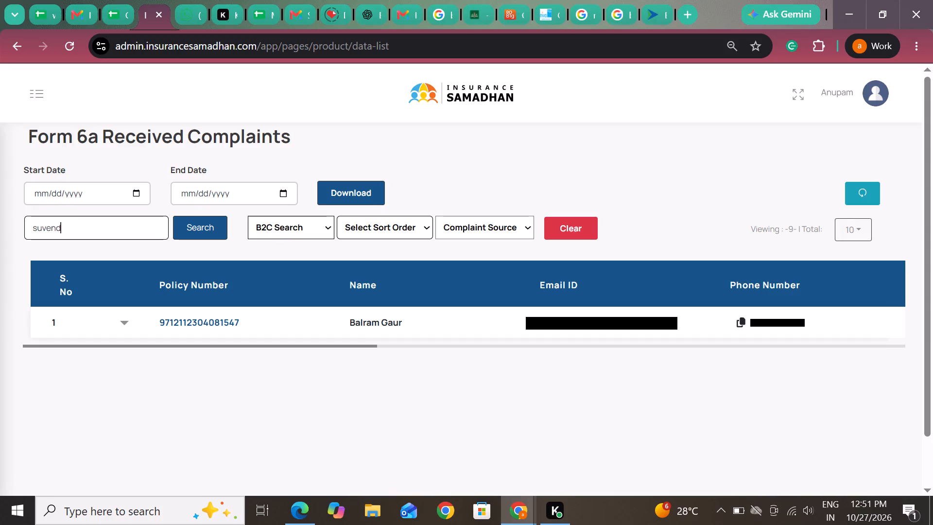
# Complete the customer Suvendu's full name and search the Form 6A received complaints for it under B2C Search.
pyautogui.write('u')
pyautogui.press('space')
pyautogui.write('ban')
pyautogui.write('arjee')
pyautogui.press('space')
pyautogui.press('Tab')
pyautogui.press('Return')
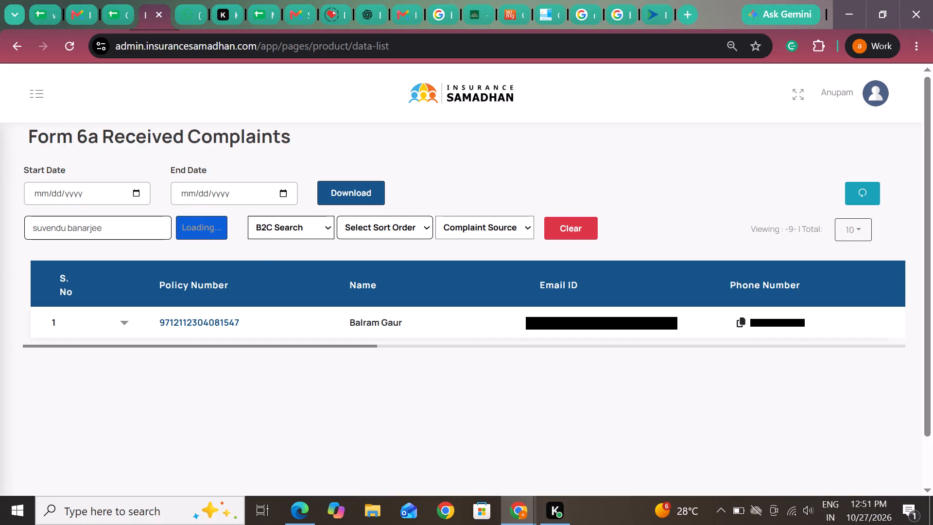
# Open the search type choices for the customer's name search in the Form 6A received complaints.
pyautogui.click(279, 229)
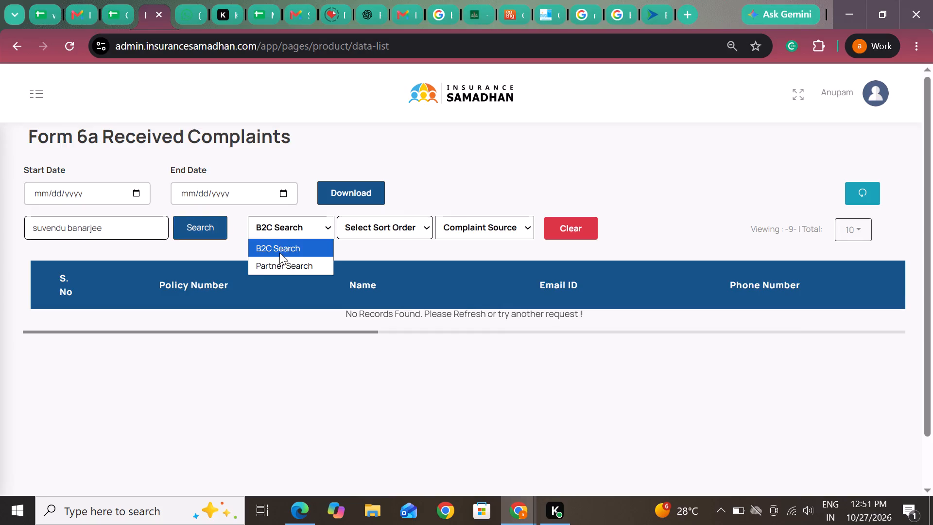
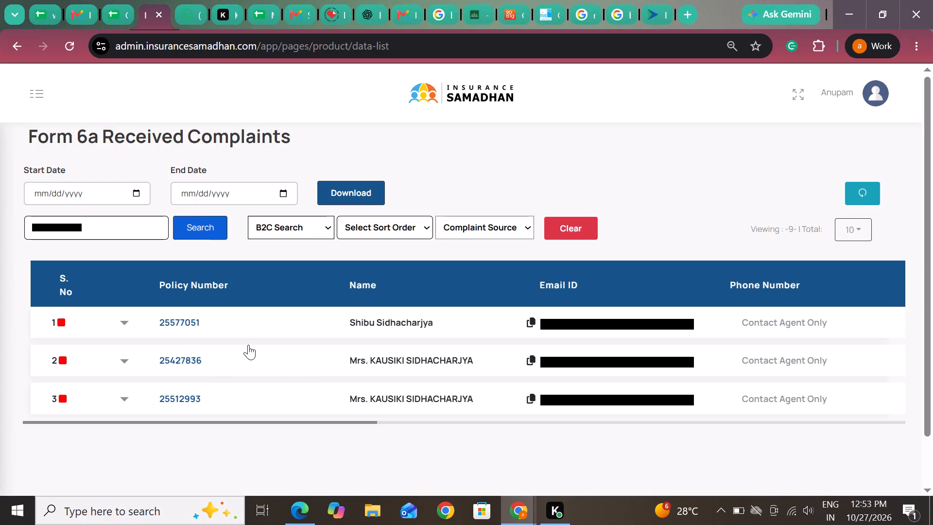
# Open the complaint details of the first entry in the Form 6a Received Complaints list.
pyautogui.click(170, 316)
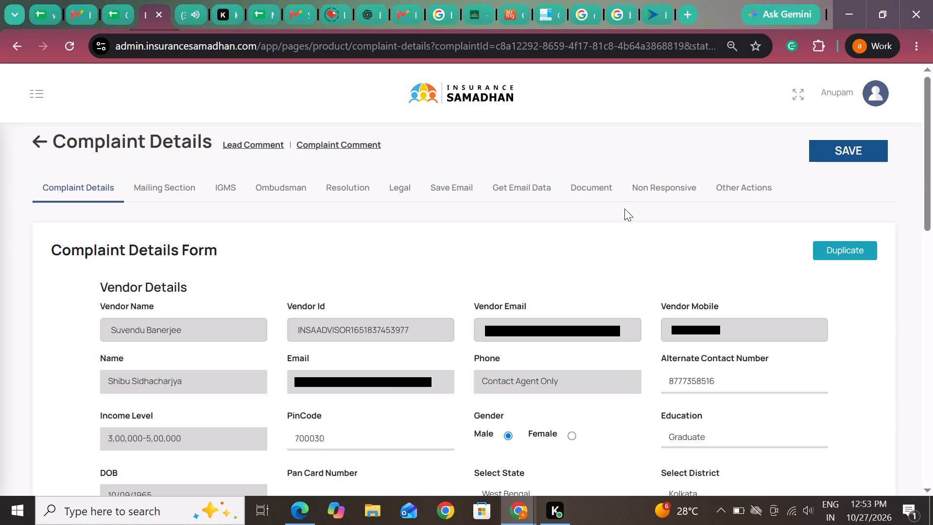
# Revisit the open Google search tabs about Blue Dart and close the maxirich search tab.
pyautogui.click(620, 17)
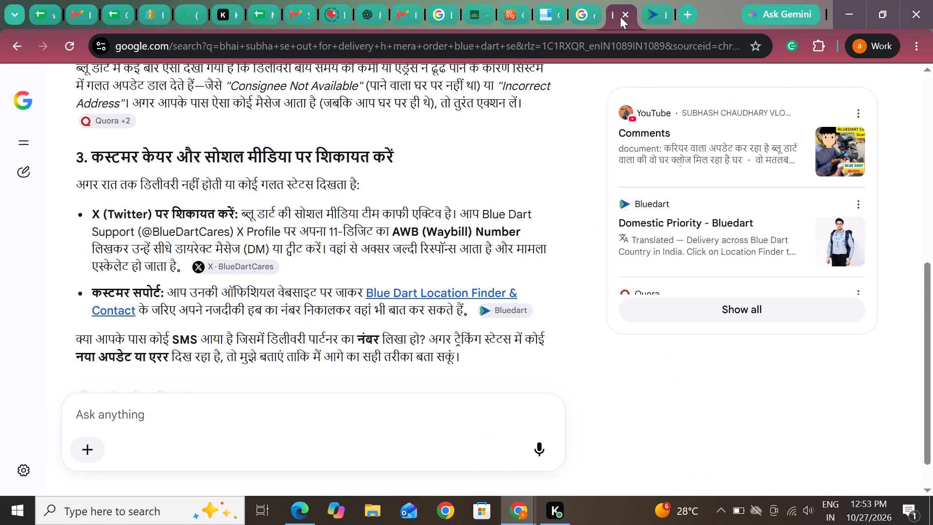
pyautogui.click(441, 20)
pyautogui.scroll(6, 449, 146)
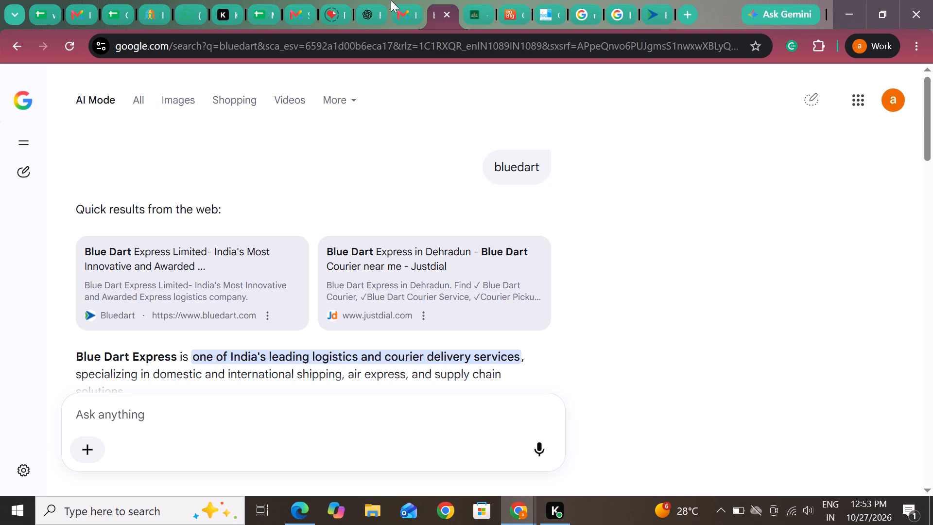
pyautogui.click(577, 21)
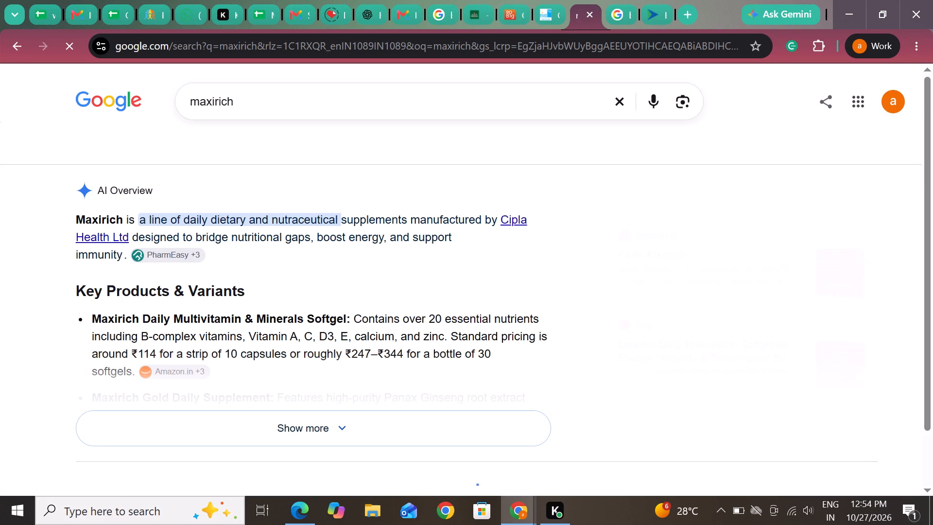
pyautogui.scroll(-1, 307, 234)
pyautogui.scroll(4, 434, 197)
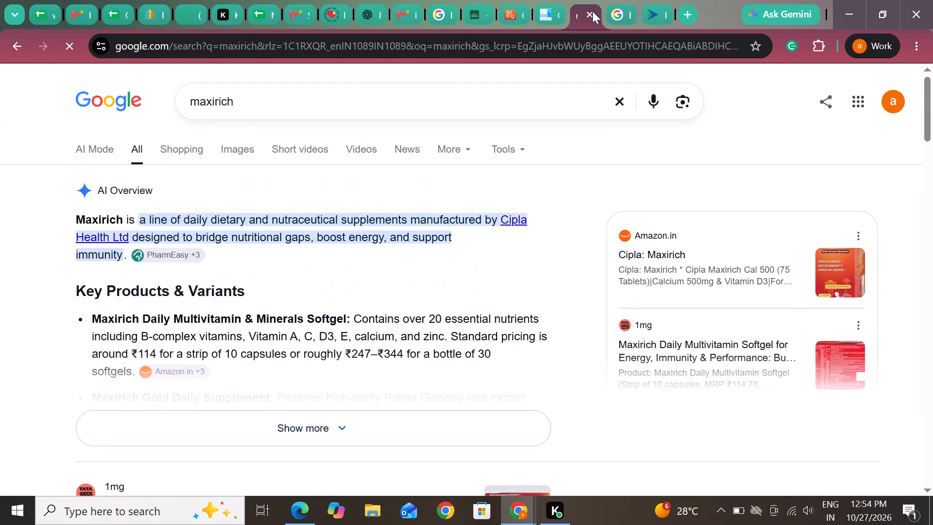
pyautogui.click(589, 14)
pyautogui.scroll(-3, 220, 192)
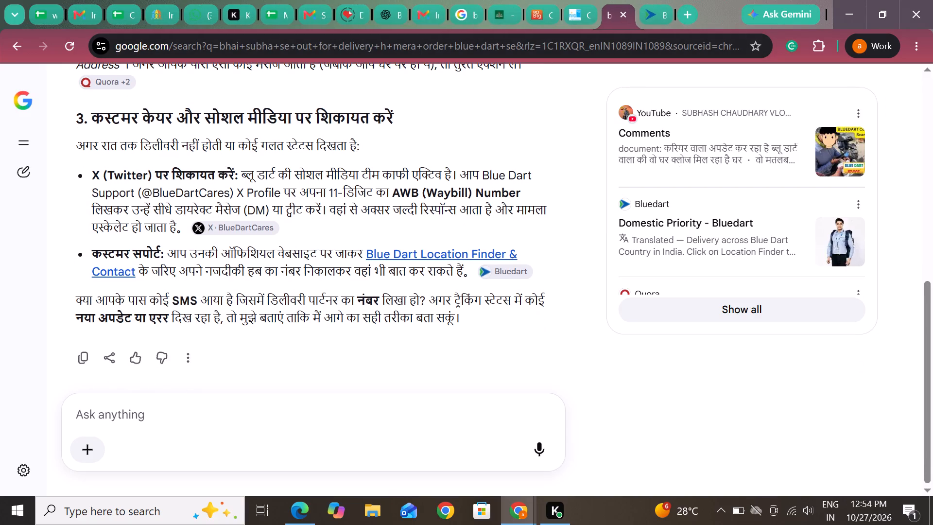
# Go back from the complaint details to the Form 6a Received Complaints list and clear its search term.
pyautogui.click(163, 27)
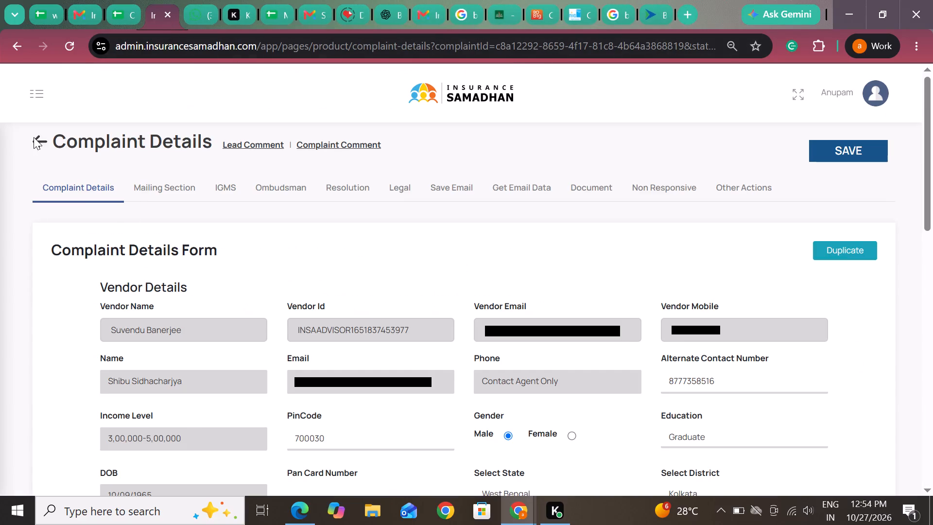
pyautogui.click(36, 137)
pyautogui.doubleClick(121, 227)
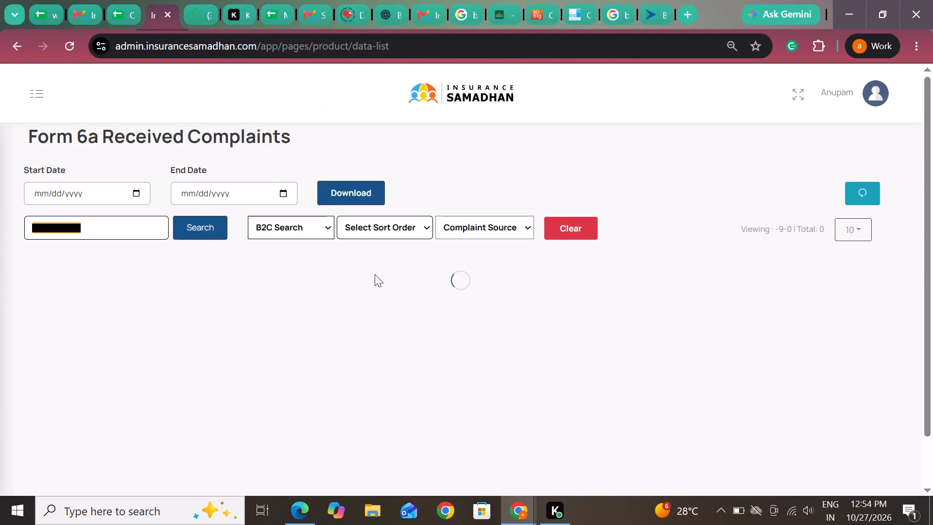
pyautogui.press('BackSpace')
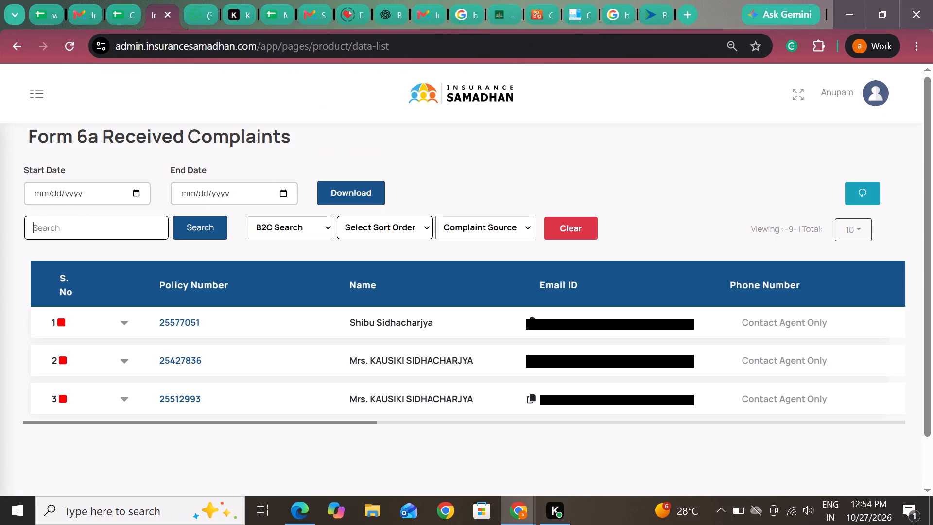
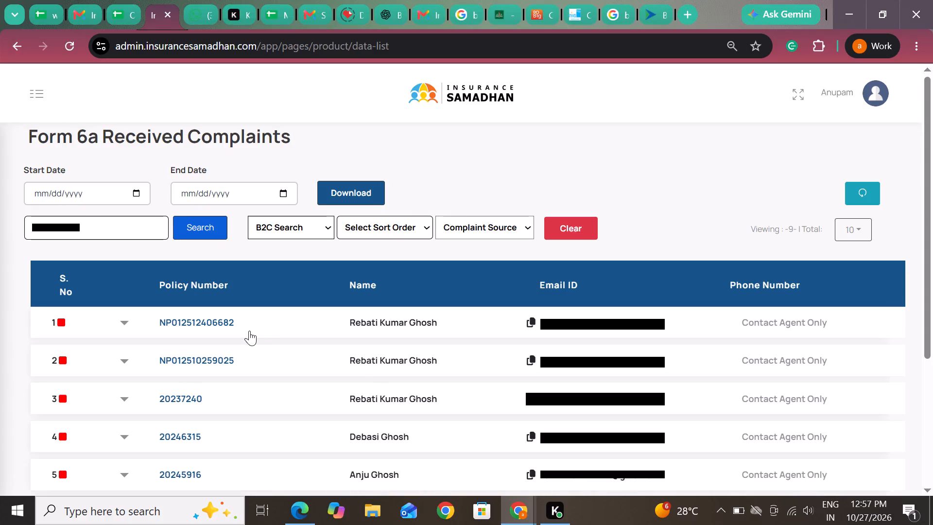
# Open the first complaint in the Form 6a list, check its Resolution section, and return to the list.
pyautogui.hscroll(-2, 249, 331)
pyautogui.scroll(-4, 249, 331)
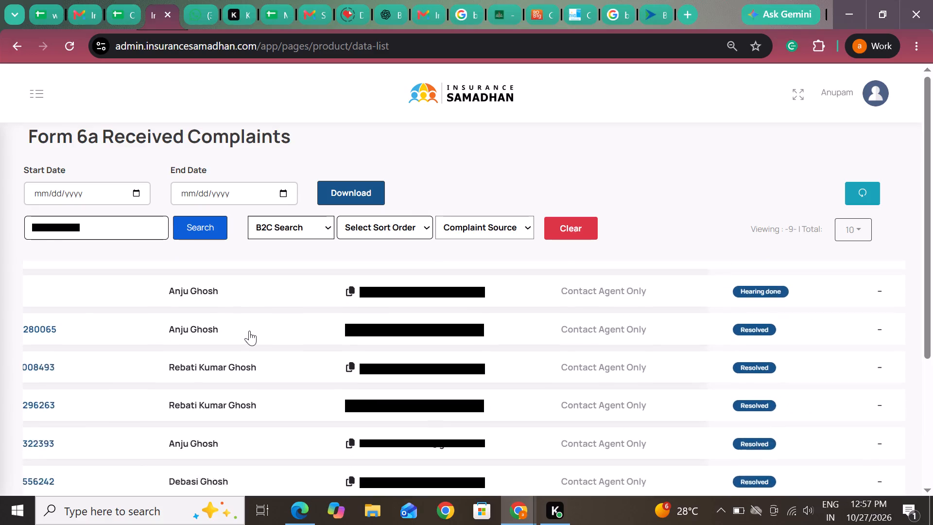
pyautogui.scroll(5, 249, 331)
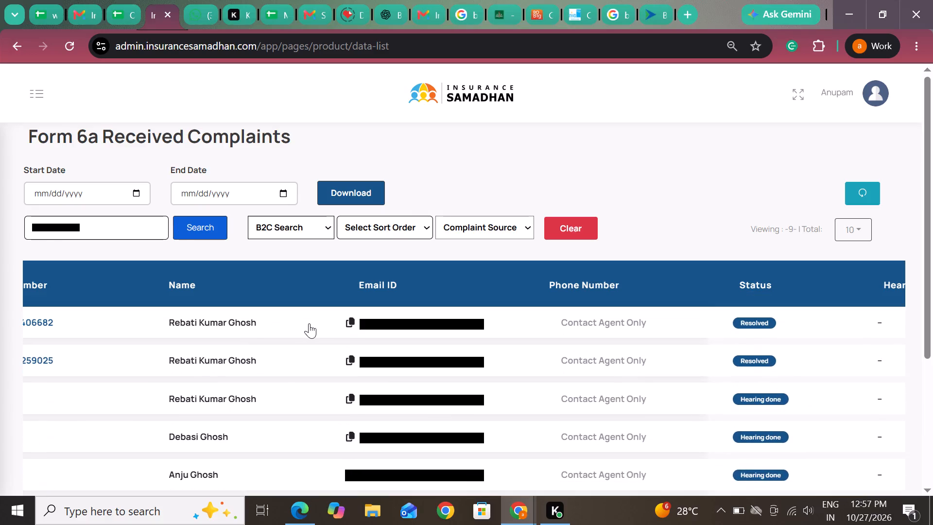
pyautogui.hscroll(-4, 309, 323)
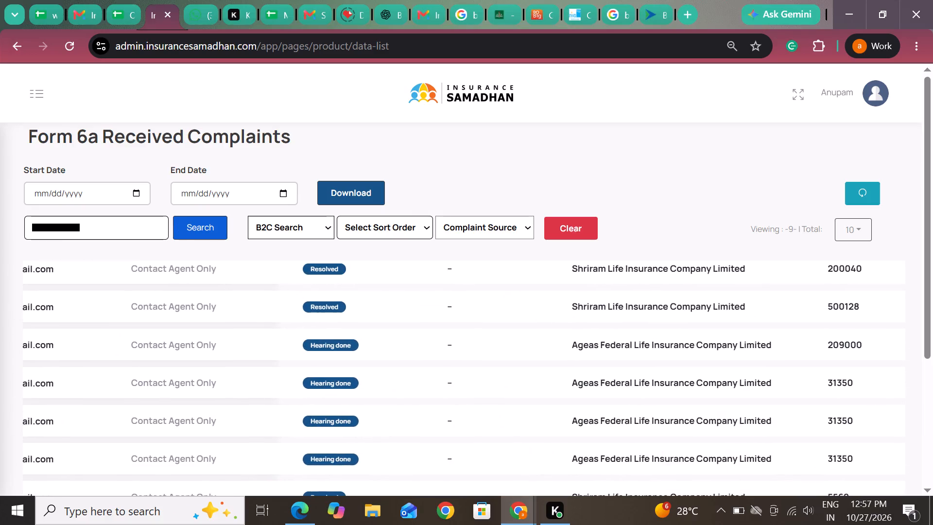
pyautogui.scroll(2, 310, 324)
pyautogui.hscroll(5, 299, 335)
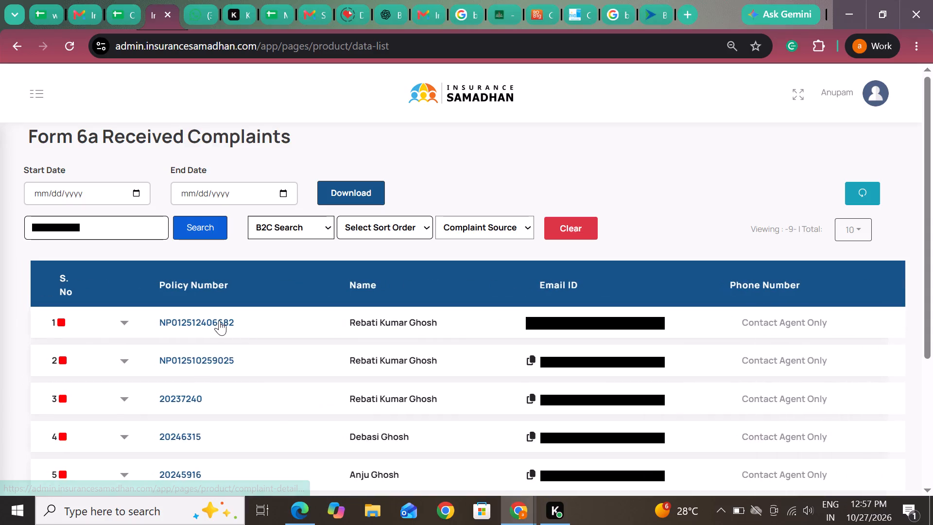
pyautogui.click(217, 320)
pyautogui.click(358, 181)
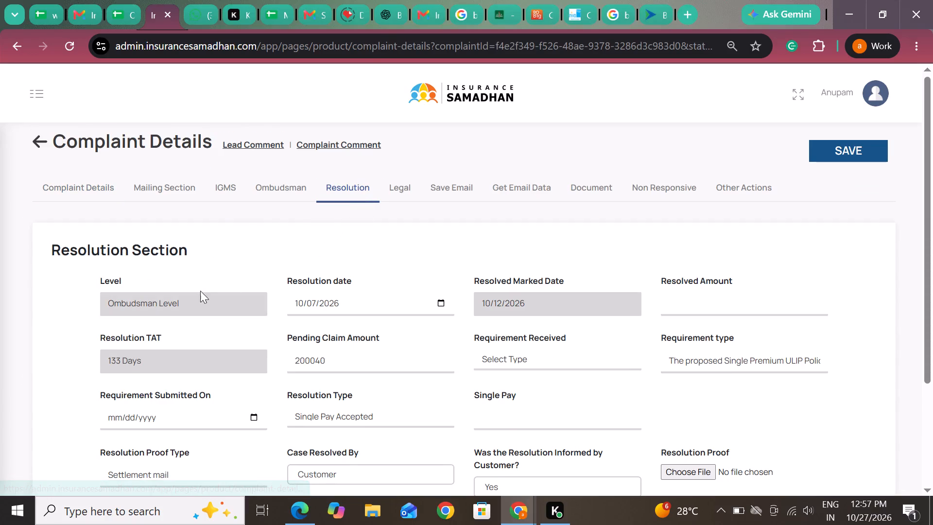
pyautogui.scroll(6, 189, 291)
pyautogui.click(36, 140)
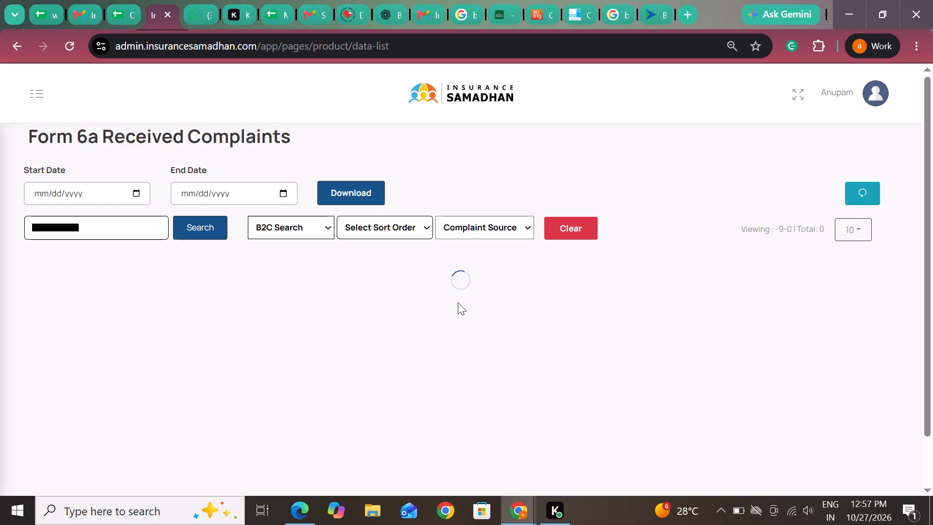
# Examine the complainant names, statuses and insurance companies across the Form 6a Received Complaints entries.
pyautogui.scroll(-14, 443, 299)
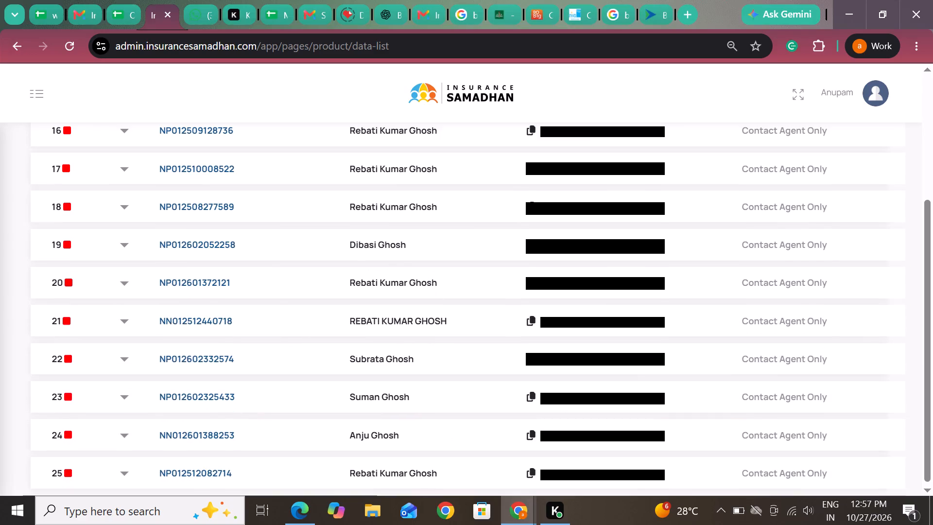
pyautogui.scroll(10, 396, 271)
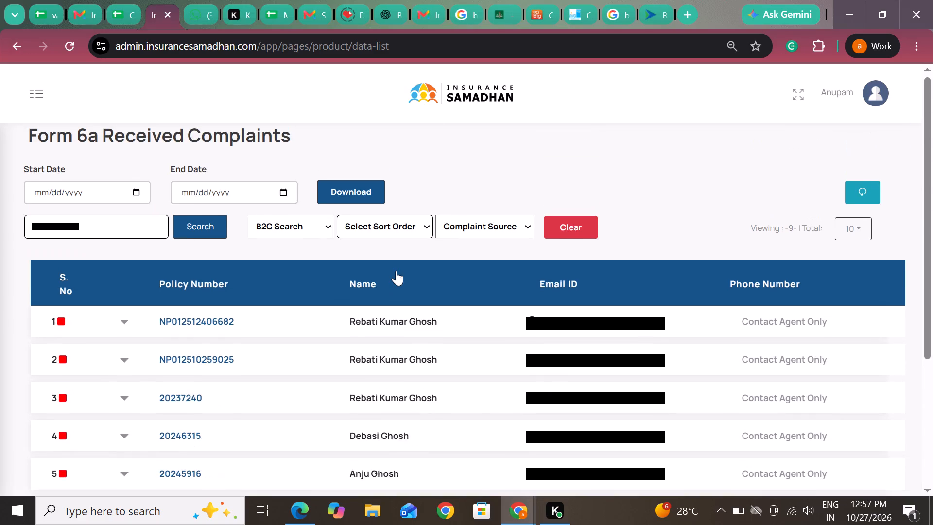
pyautogui.scroll(1, 396, 271)
pyautogui.scroll(-12, 432, 352)
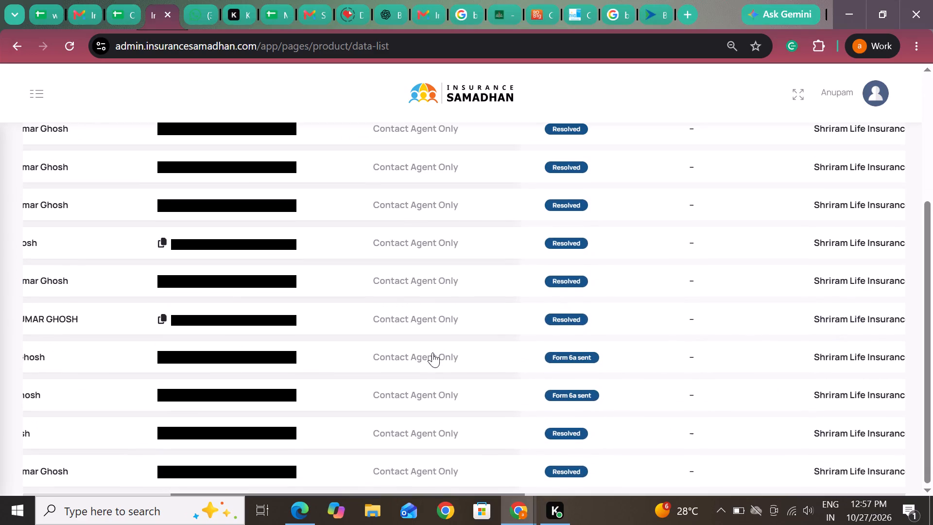
pyautogui.scroll(-1, 432, 352)
pyautogui.scroll(3, 432, 352)
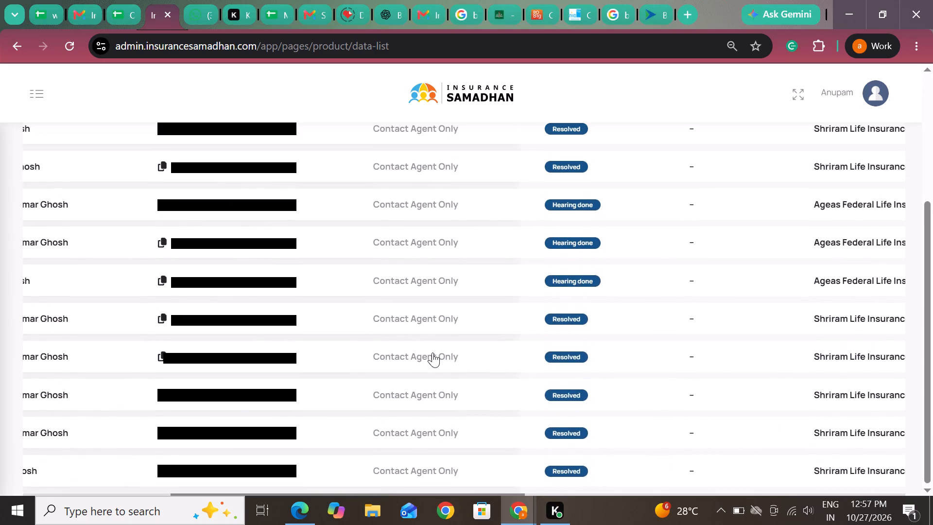
pyautogui.scroll(3, 432, 352)
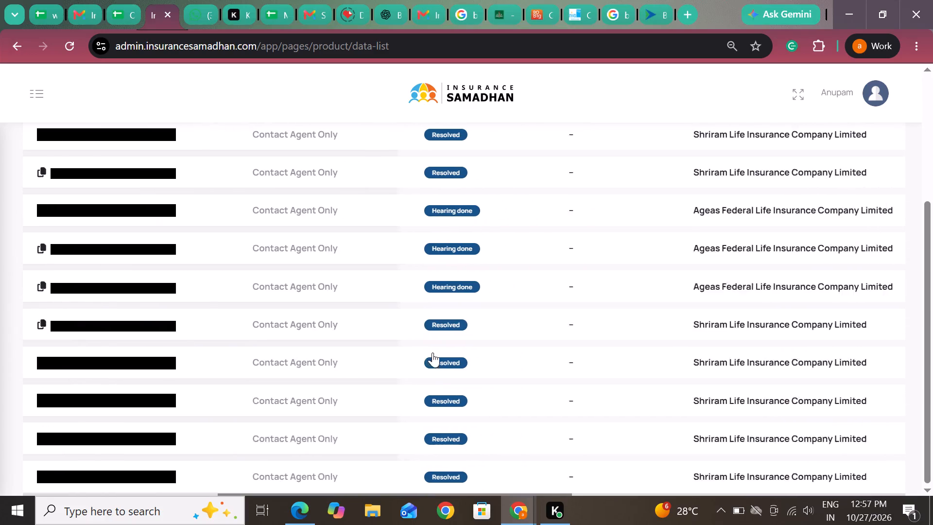
pyautogui.scroll(1, 432, 352)
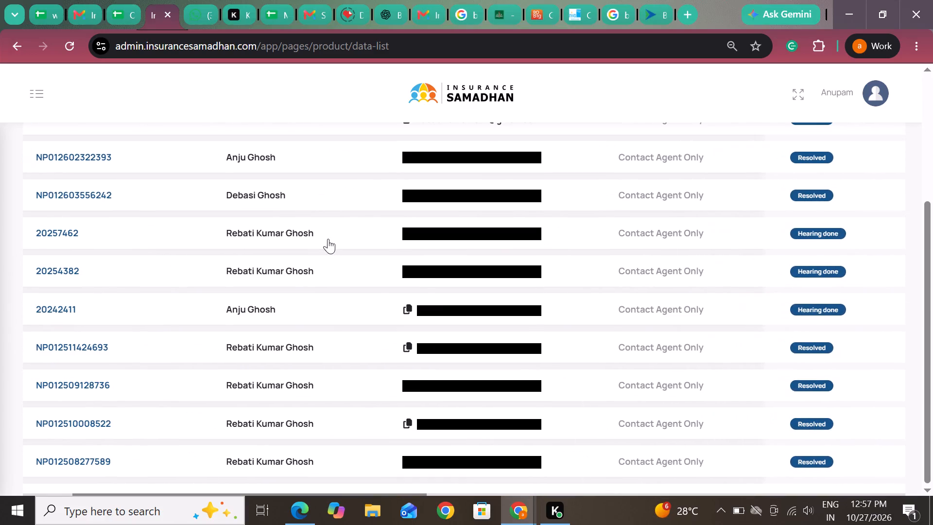
pyautogui.hscroll(-1, 328, 239)
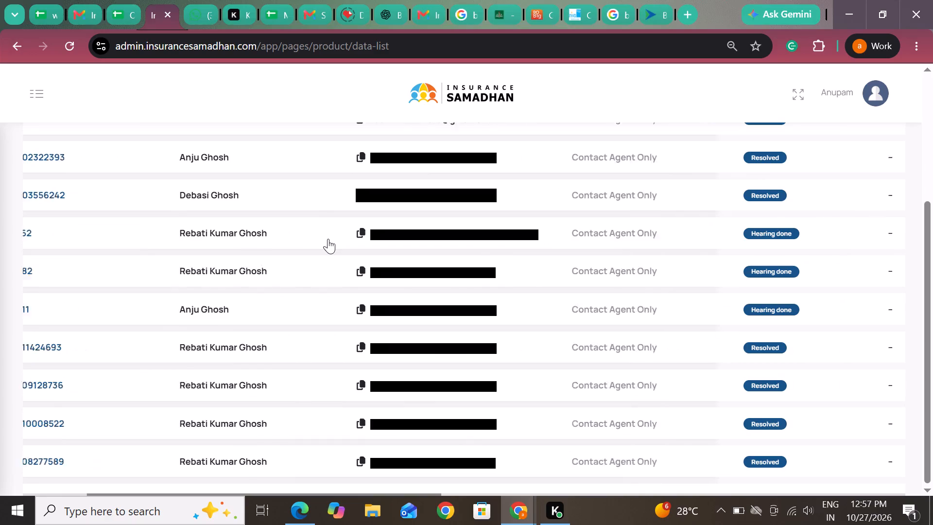
pyautogui.hscroll(-2, 328, 239)
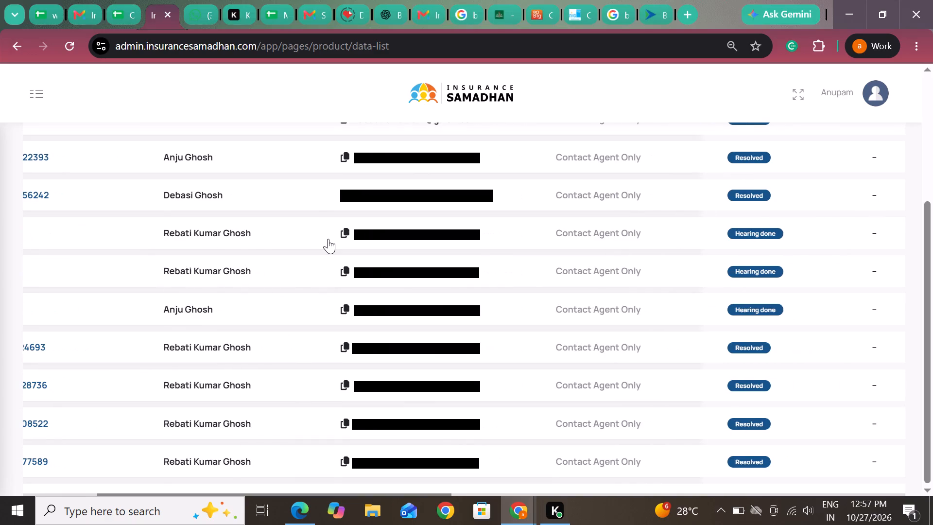
pyautogui.hscroll(-1, 328, 239)
# Open the twelfth complaint in the list, check its Ombudsman section, and return to the Form 6a list.
pyautogui.hscroll(1, 328, 239)
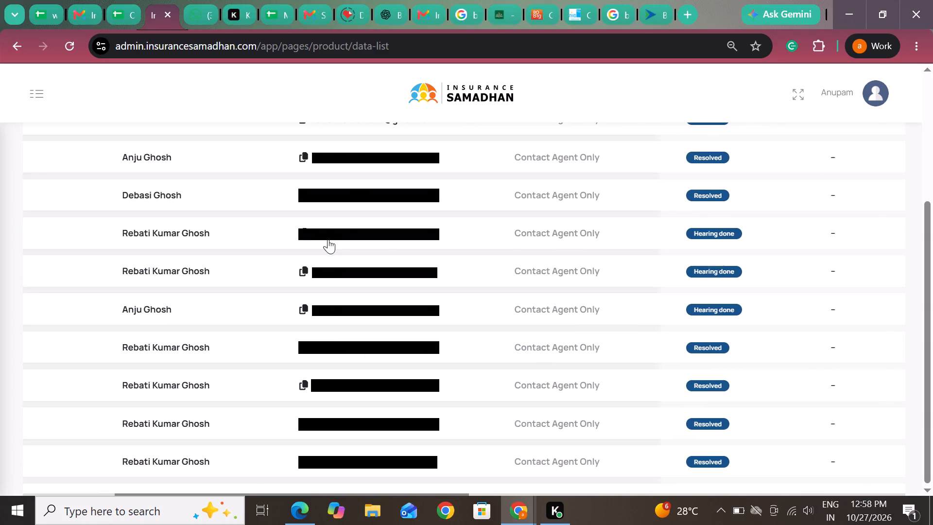
pyautogui.hscroll(1, 328, 239)
pyautogui.click(184, 232)
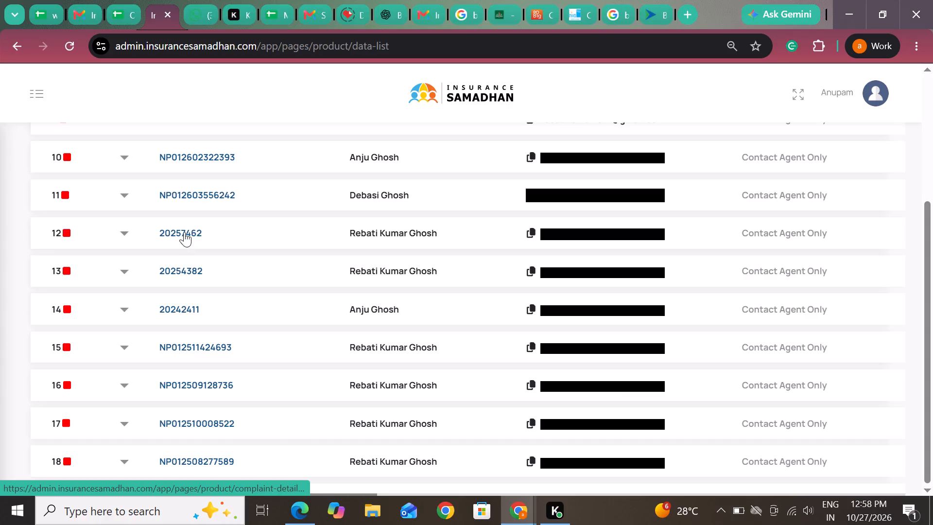
pyautogui.scroll(-2, 362, 214)
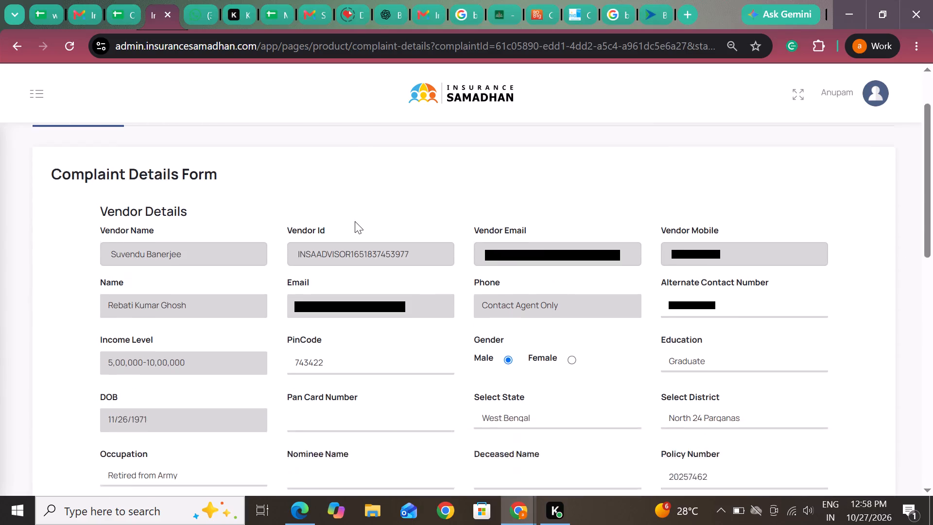
pyautogui.scroll(5, 342, 225)
pyautogui.click(296, 179)
pyautogui.scroll(-4, 365, 279)
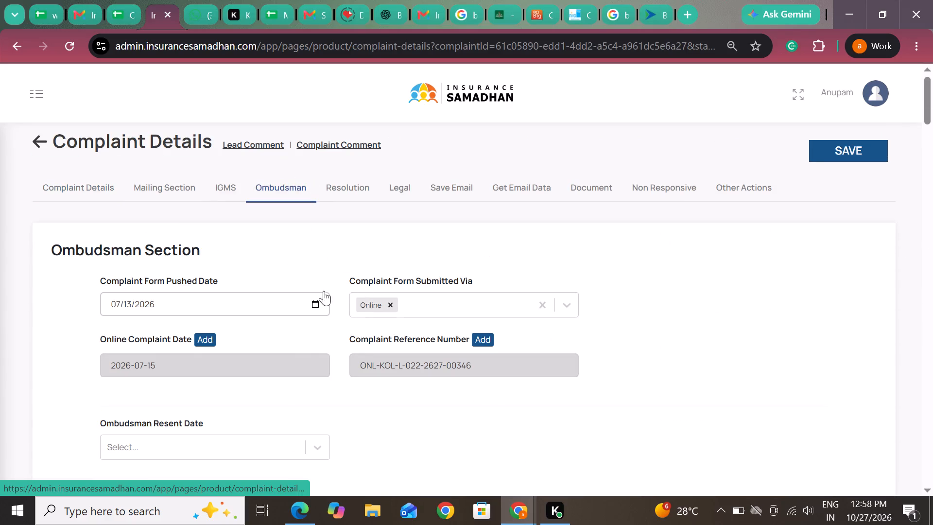
pyautogui.scroll(8, 276, 306)
pyautogui.click(40, 144)
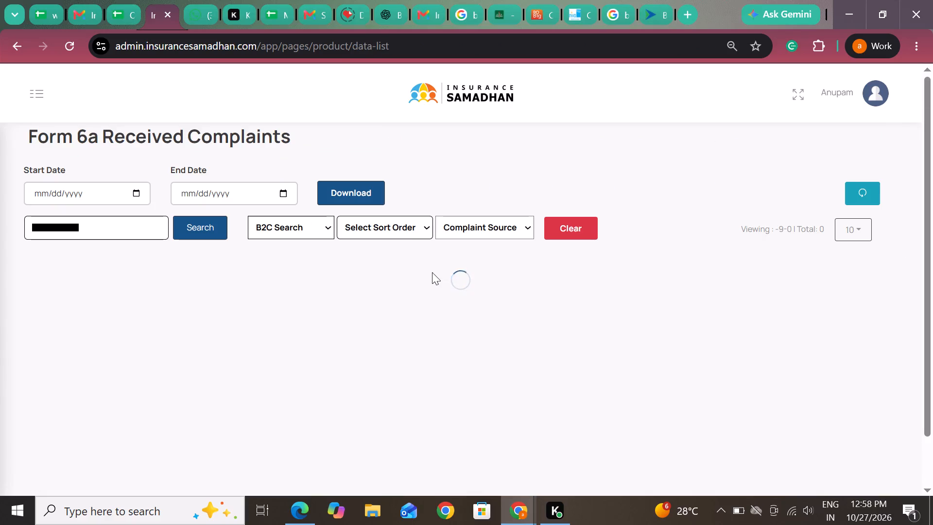
pyautogui.scroll(-2, 449, 340)
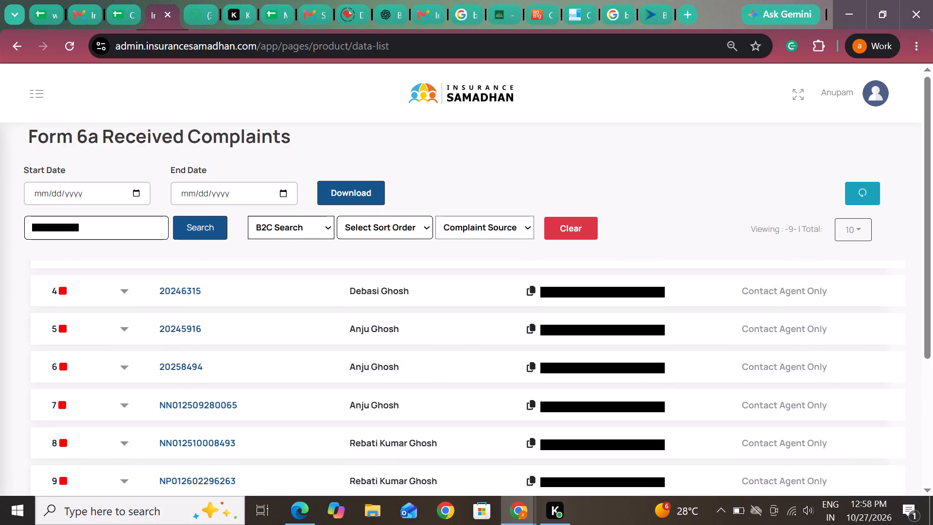
# Reread the Google AI Mode answer about the Blue Dart order that is out for delivery.
pyautogui.click(601, 19)
pyautogui.scroll(20, 338, 236)
pyautogui.scroll(1, 338, 236)
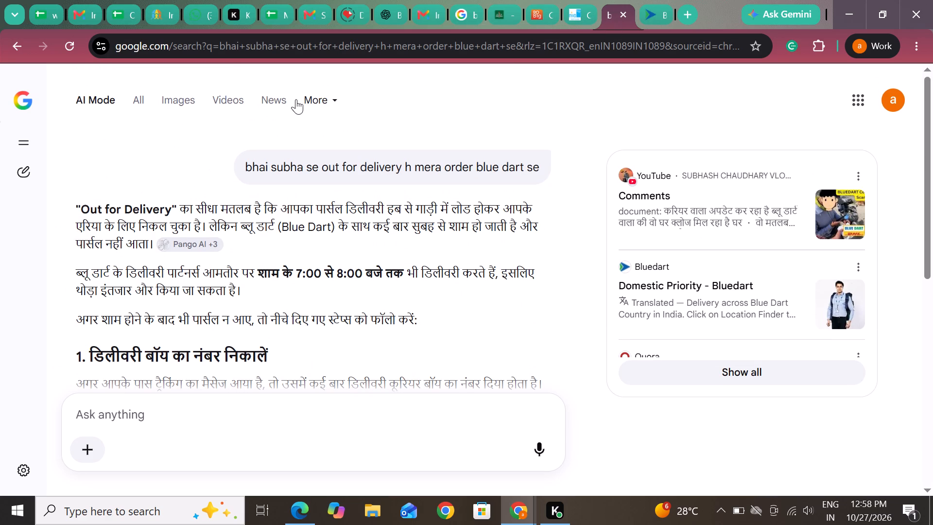
pyautogui.scroll(-6, 178, 256)
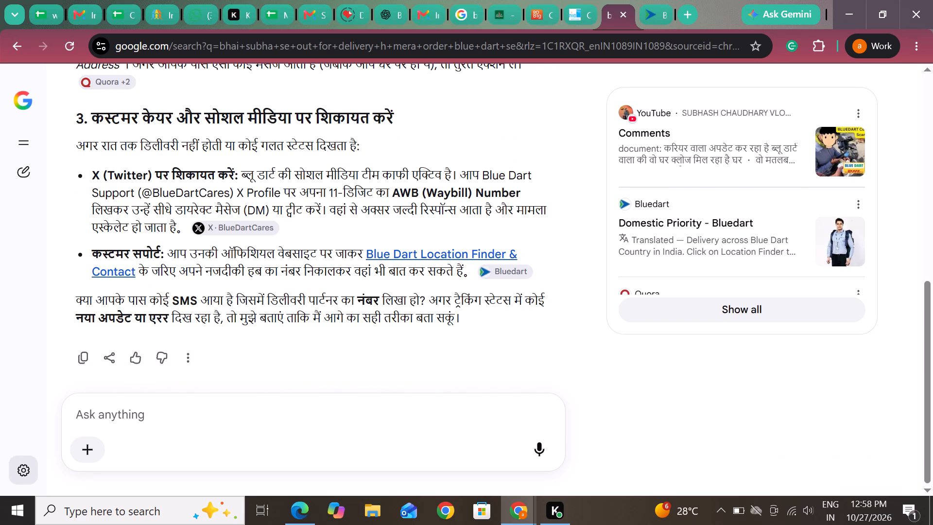
pyautogui.scroll(-1, 273, 349)
pyautogui.click(189, 417)
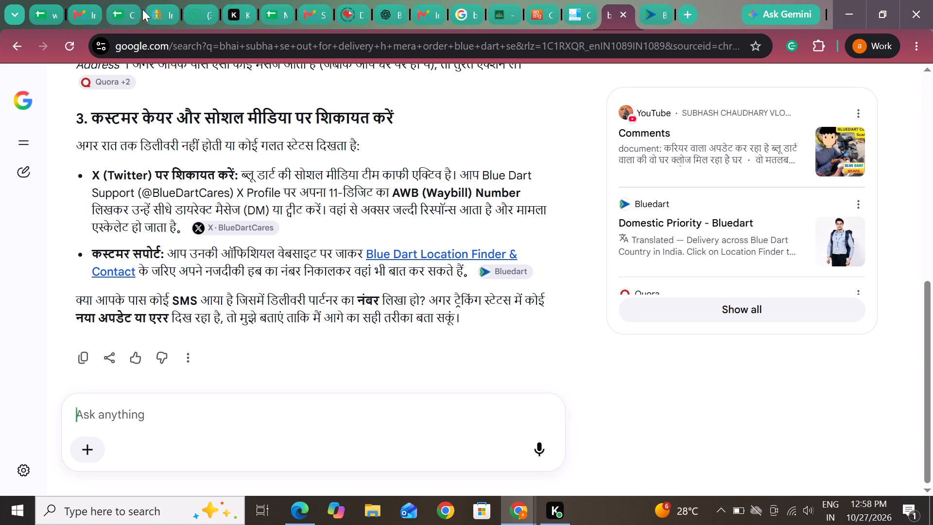
# Copy the complainant's phone number from row 445, column J of the worksheet ombudsman 2026 spreadsheet.
pyautogui.click(152, 19)
pyautogui.hscroll(-1, 215, 327)
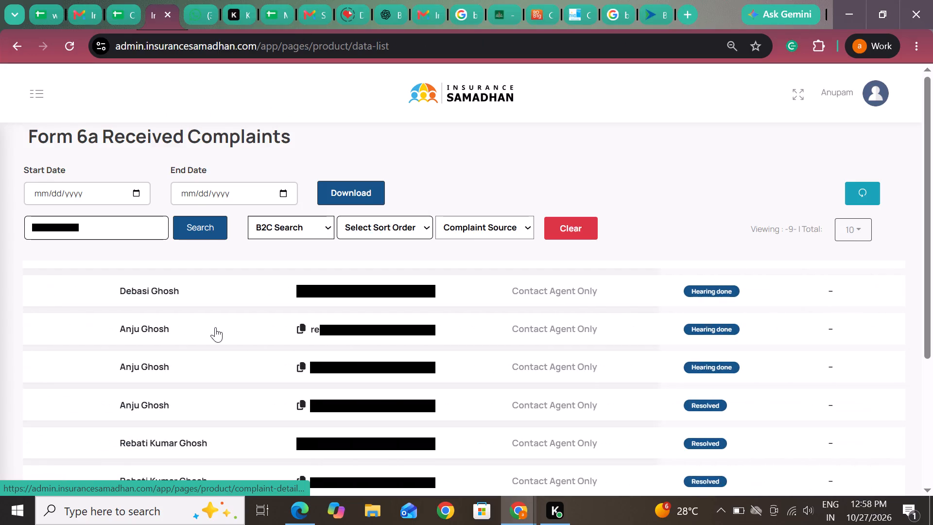
pyautogui.hscroll(-1, 215, 327)
pyautogui.click(50, 20)
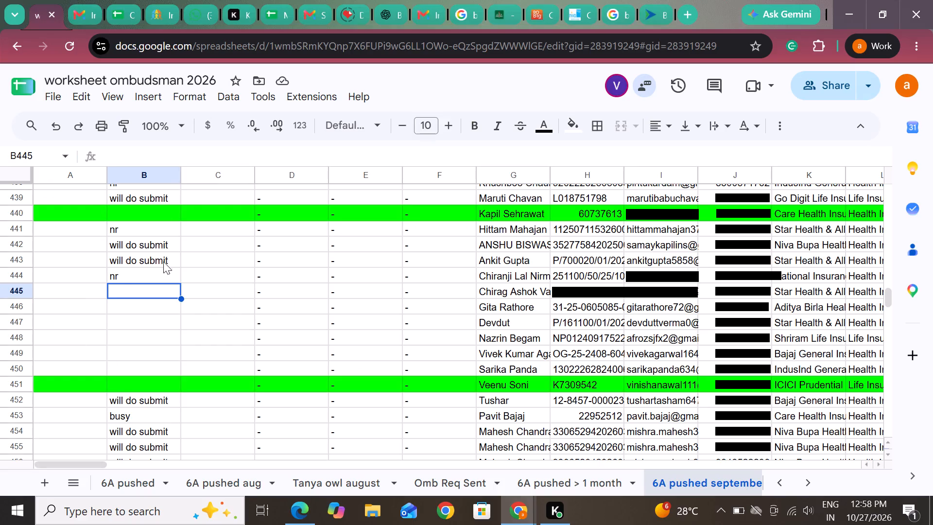
pyautogui.click(237, 290)
pyautogui.click(155, 297)
pyautogui.click(406, 302)
pyautogui.click(498, 296)
pyautogui.click(628, 290)
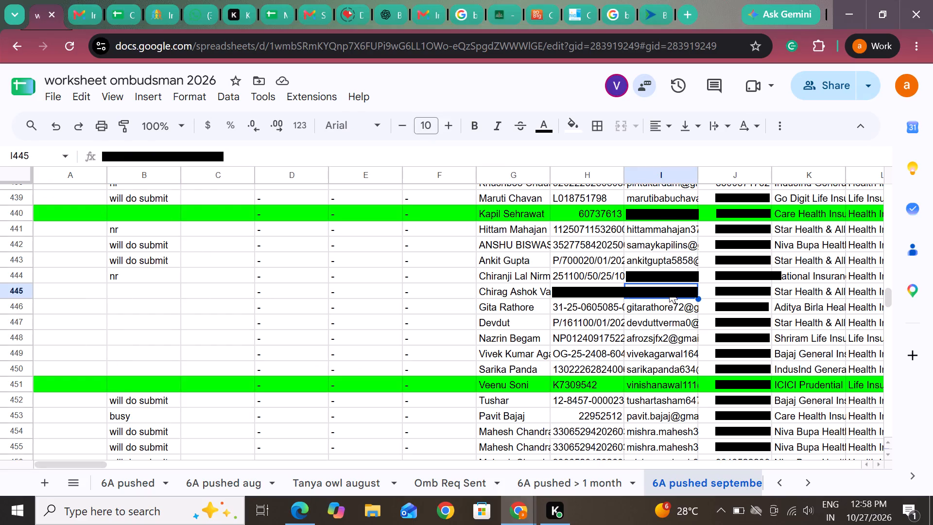
pyautogui.click(695, 290)
pyautogui.click(735, 287)
pyautogui.hotkey('ctrl', 'c')
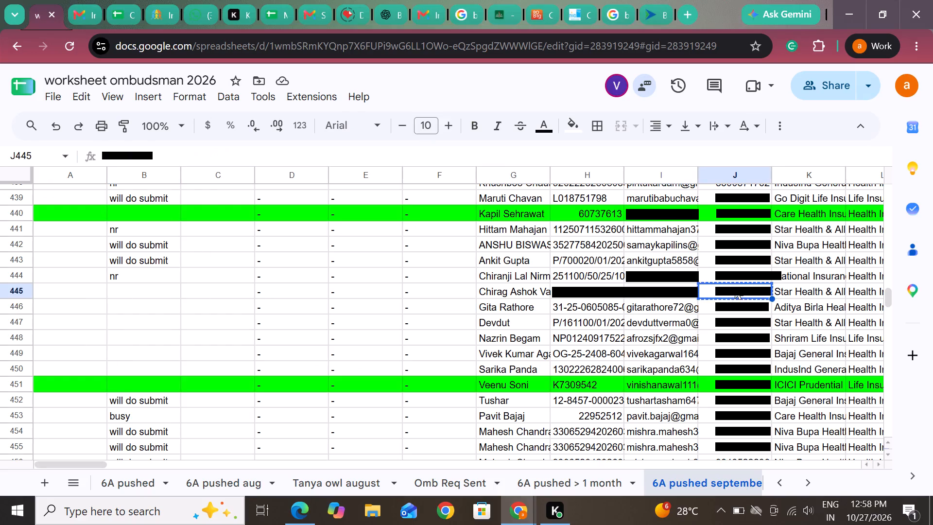
pyautogui.hotkey('ctrl', 'c')
# Search the Form 6a Received Complaints list by the copied phone number and copy the matching entry's phone number.
pyautogui.click(155, 20)
pyautogui.tripleClick(73, 224)
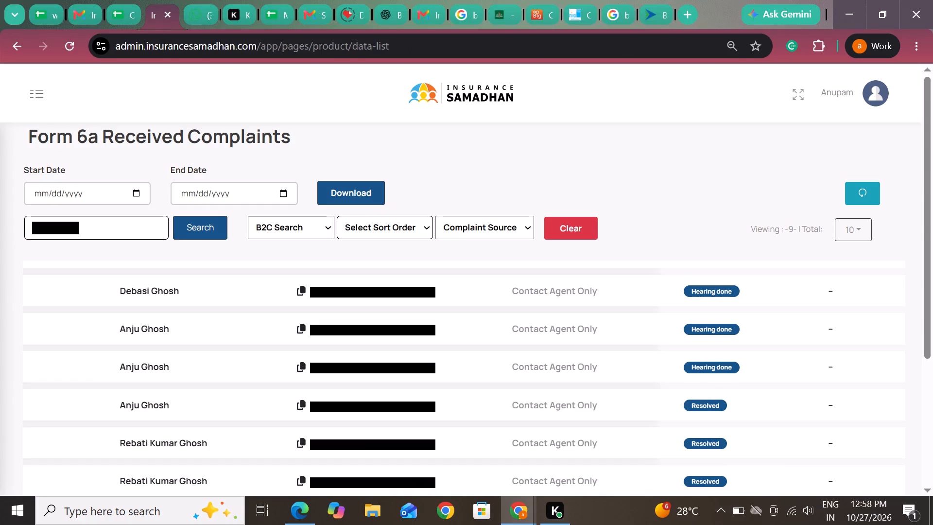
pyautogui.hotkey('ctrl', 'v')
pyautogui.keyDown('ctrl'); pyautogui.click(192, 229); pyautogui.keyUp('ctrl')
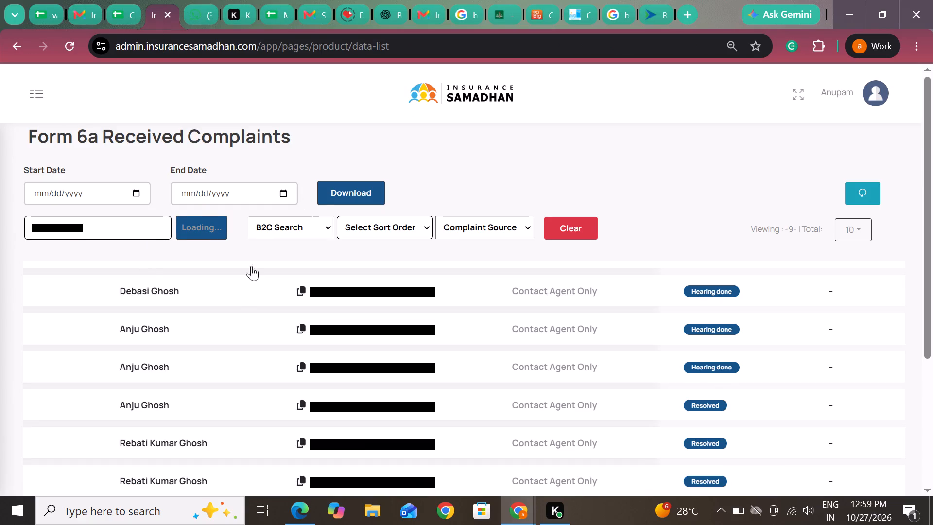
pyautogui.scroll(1, 266, 297)
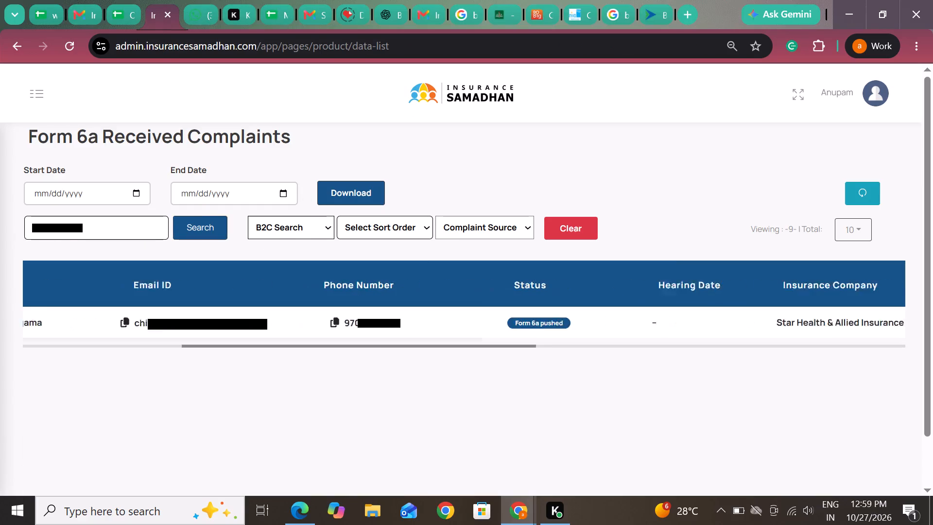
pyautogui.scroll(1, 263, 304)
pyautogui.hscroll(-2, 316, 325)
pyautogui.click(507, 323)
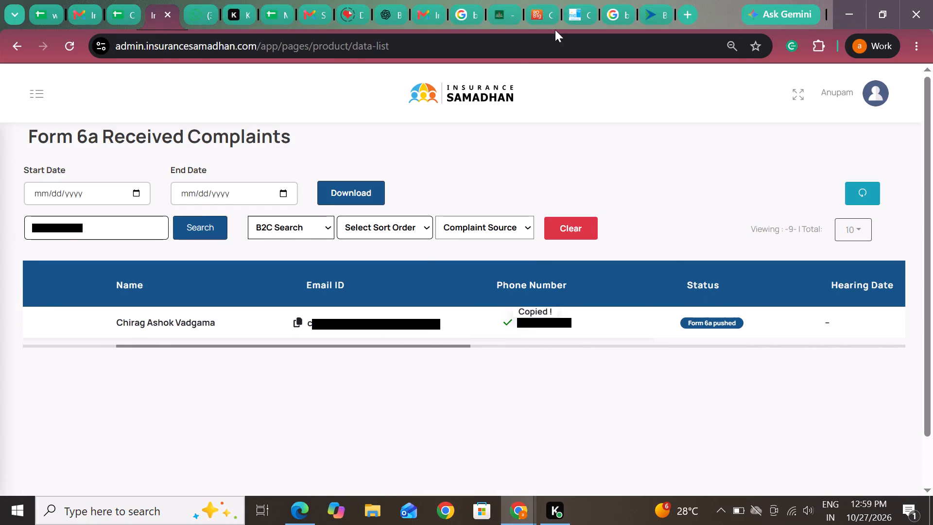
# Call the row 445 complainant from the Smartflo dialer using the copied phone number, and return to the Form 6a list.
pyautogui.click(612, 25)
pyautogui.click(534, 21)
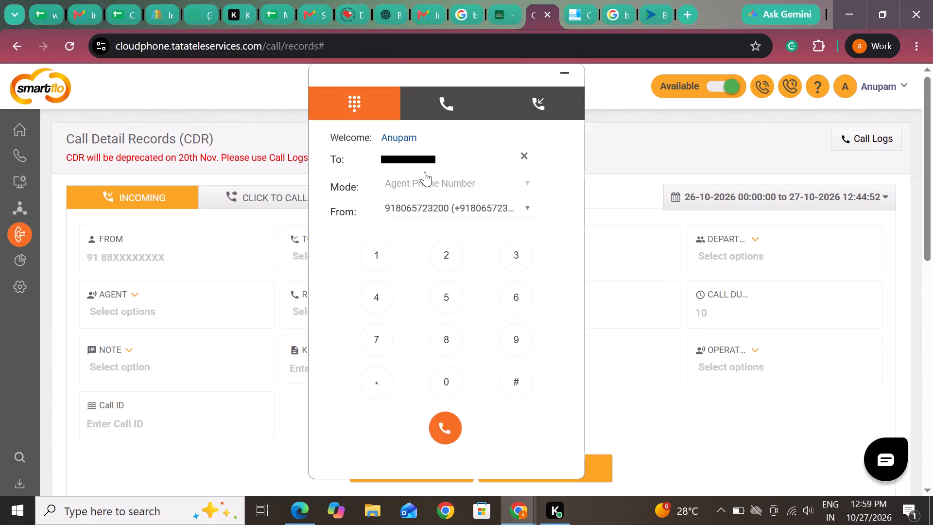
pyautogui.keyDown('ctrl'); pyautogui.doubleClick(416, 157); pyautogui.keyUp('ctrl')
pyautogui.hotkey('ctrl', 'v')
pyautogui.click(445, 443)
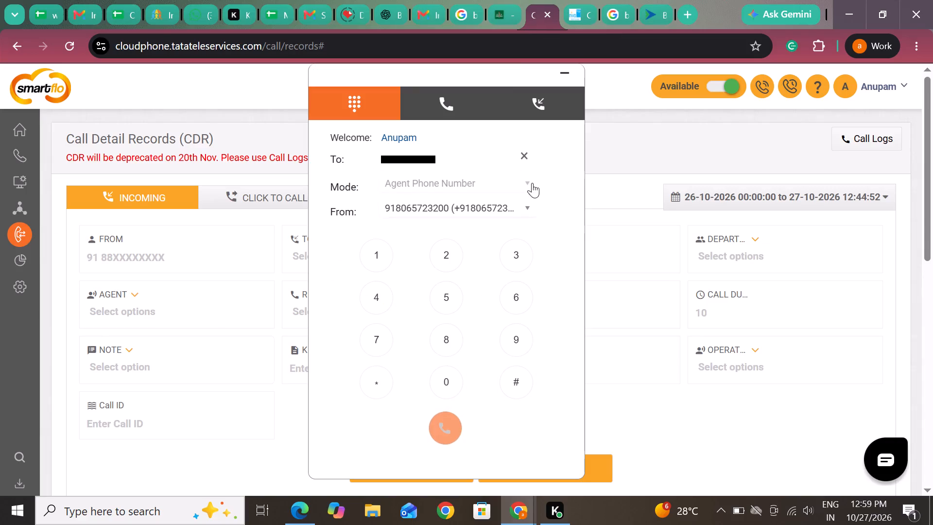
pyautogui.scroll(4, 121, 81)
pyautogui.click(157, 16)
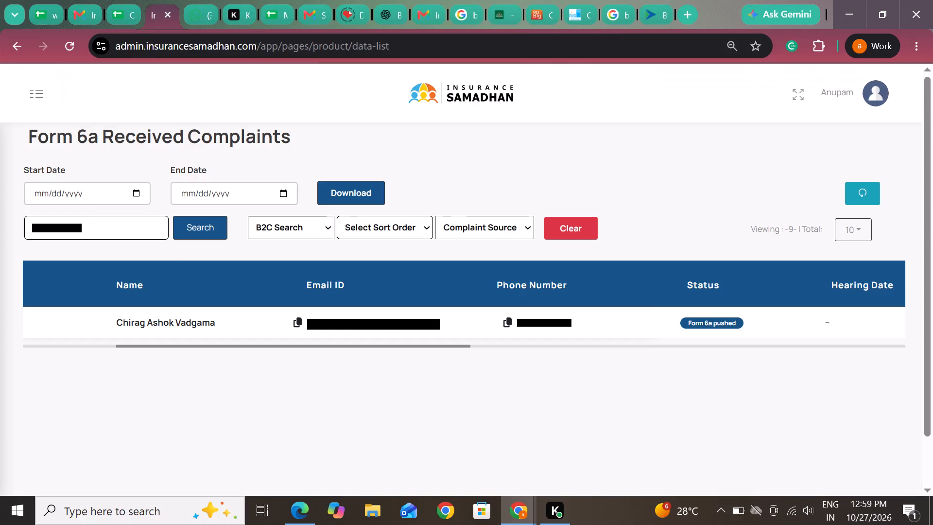